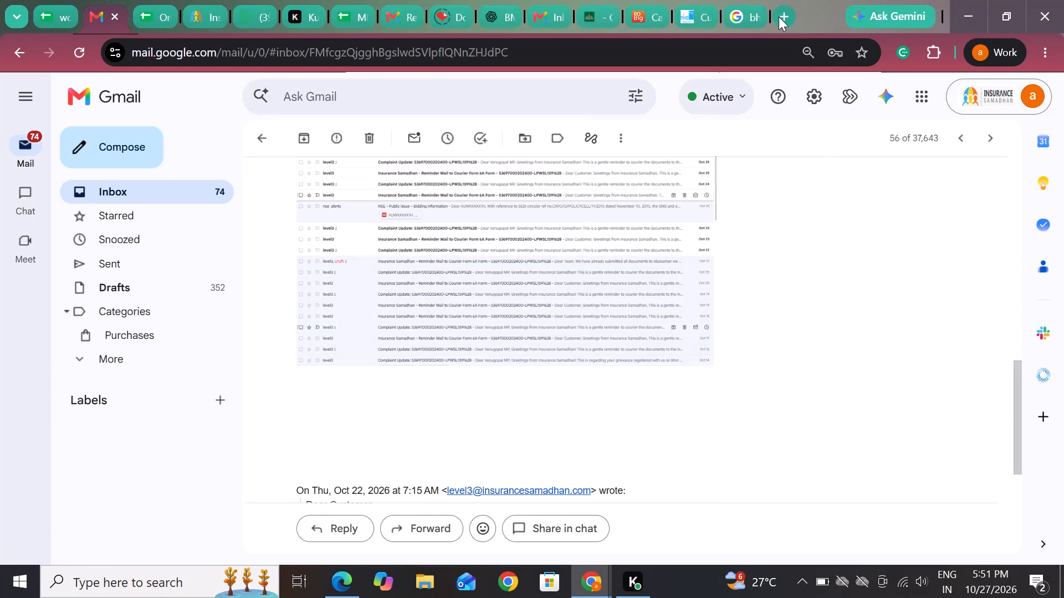
Start a Google search in the new tab with a query beginning with "c".
click(365, 345)
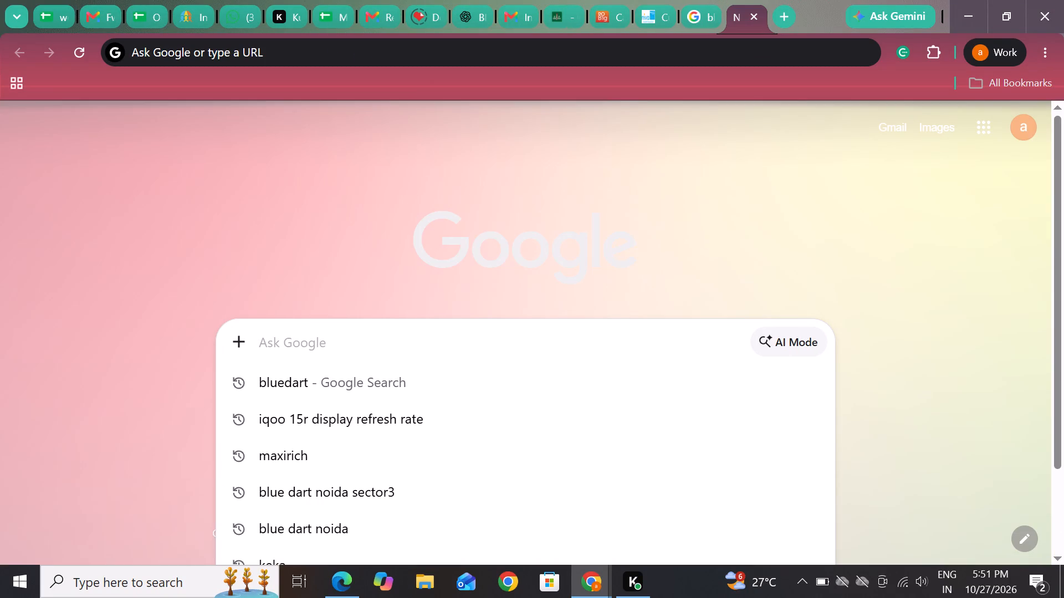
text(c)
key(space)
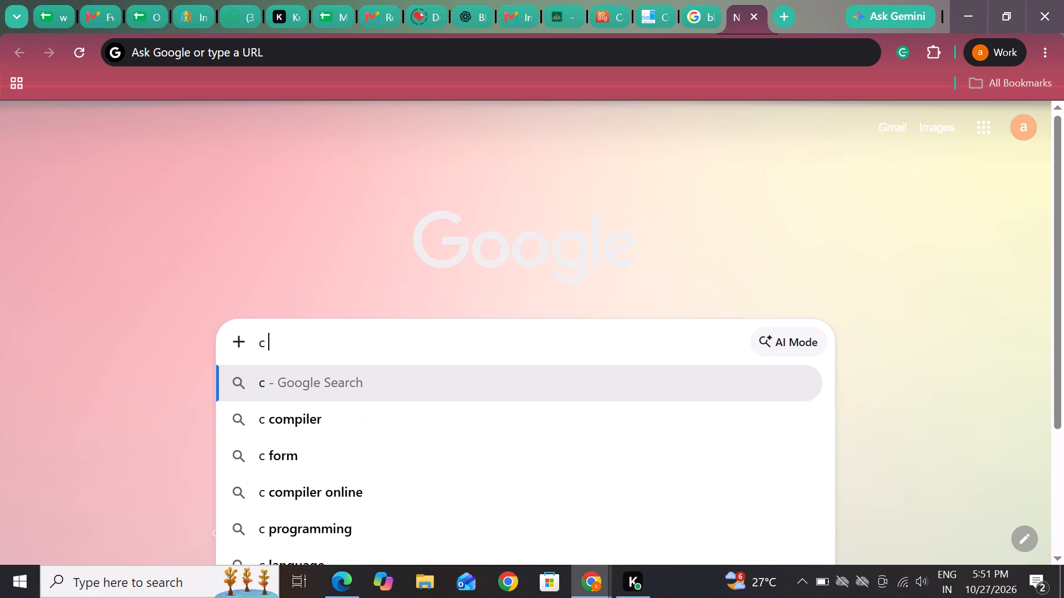
Complete the web search query as "c type earphones for gaming" and run the search.
text(type)
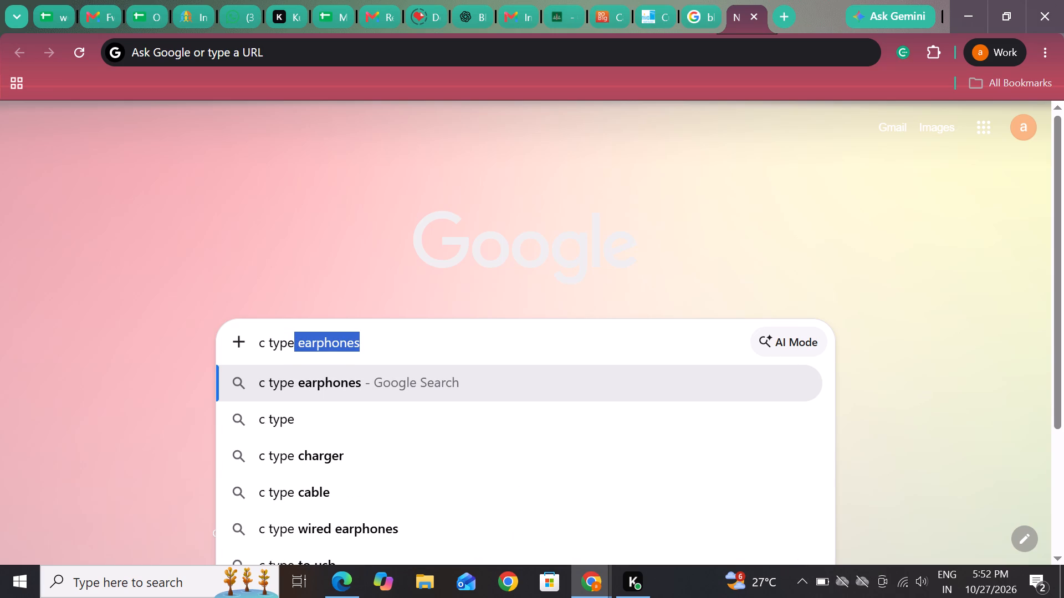
key(Tab)
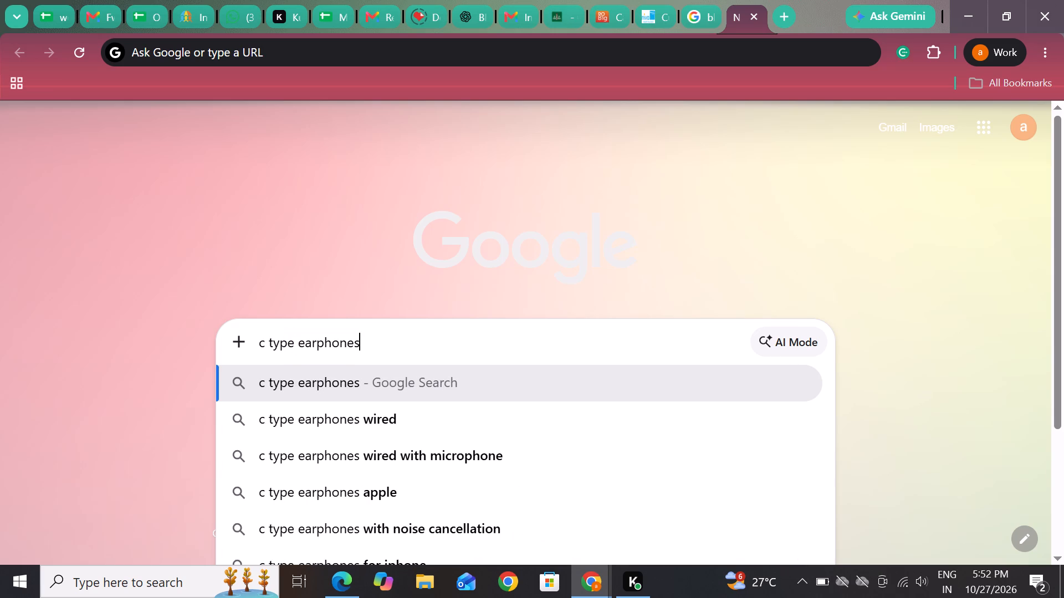
key(space)
text(for)
key(space)
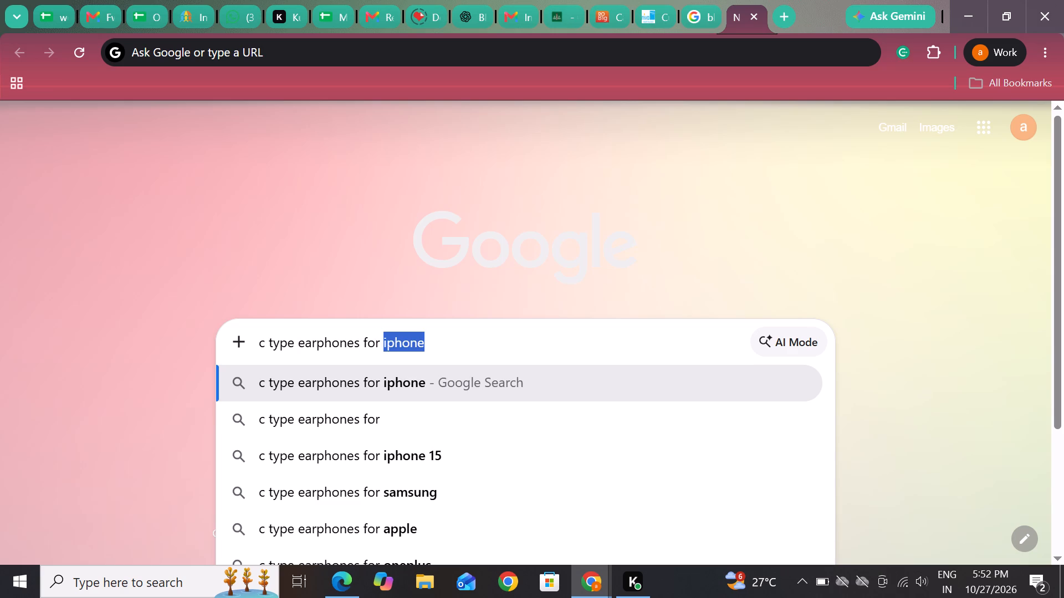
text(gaming)
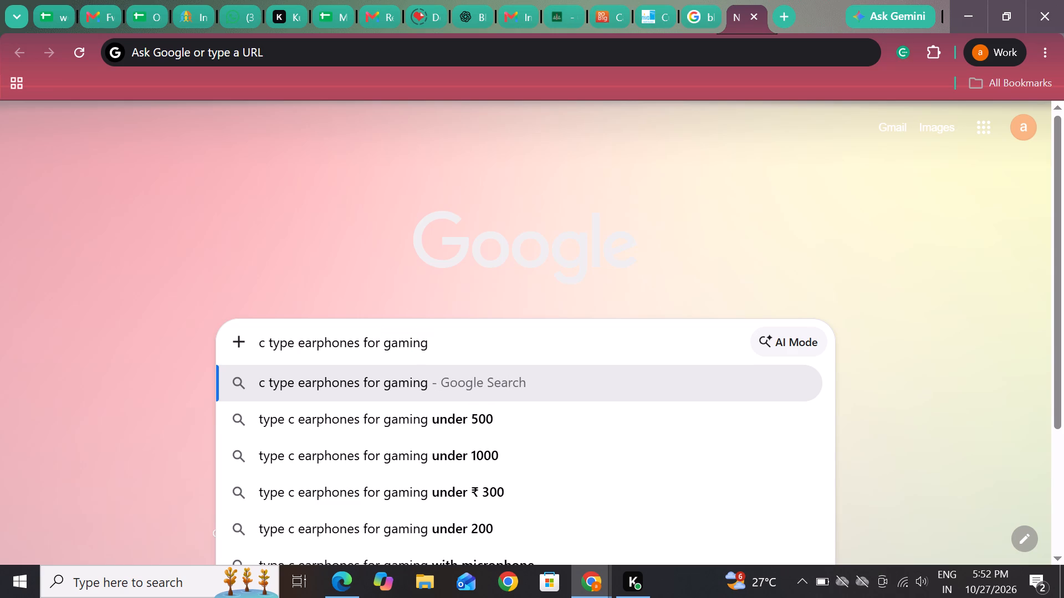
key(Return)
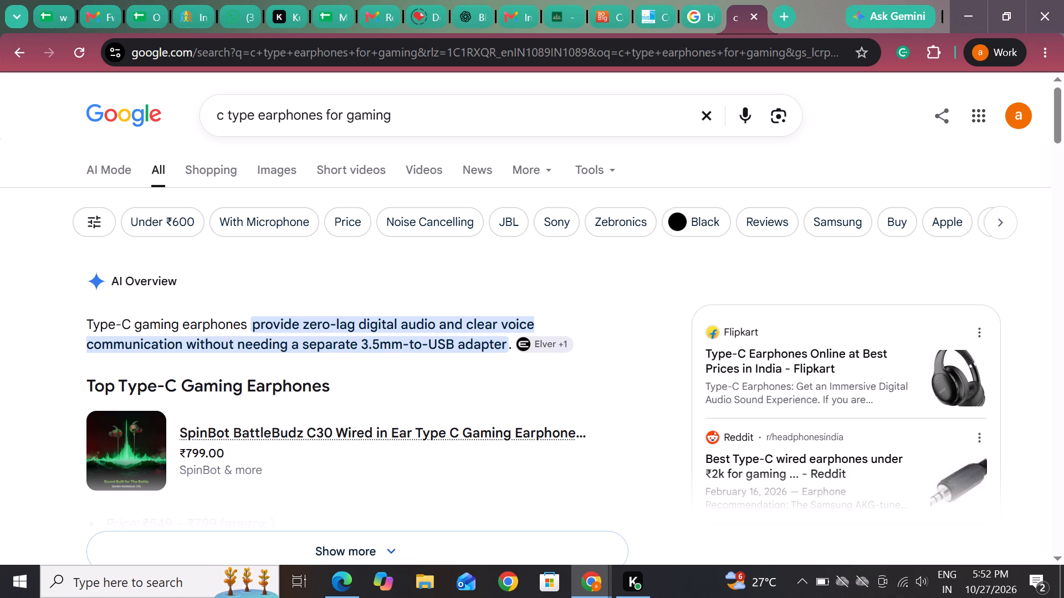
Look through the search results for C type gaming earphones, including the shopping listings.
scroll(270, 272, down, 3)
scroll(234, 305, down, 3)
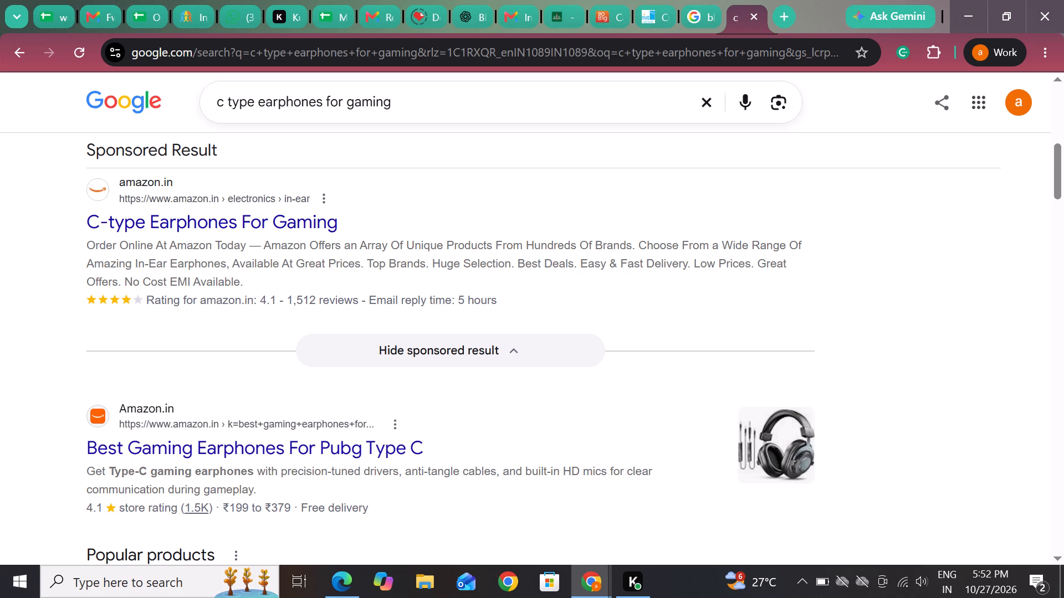
scroll(232, 277, down, 2)
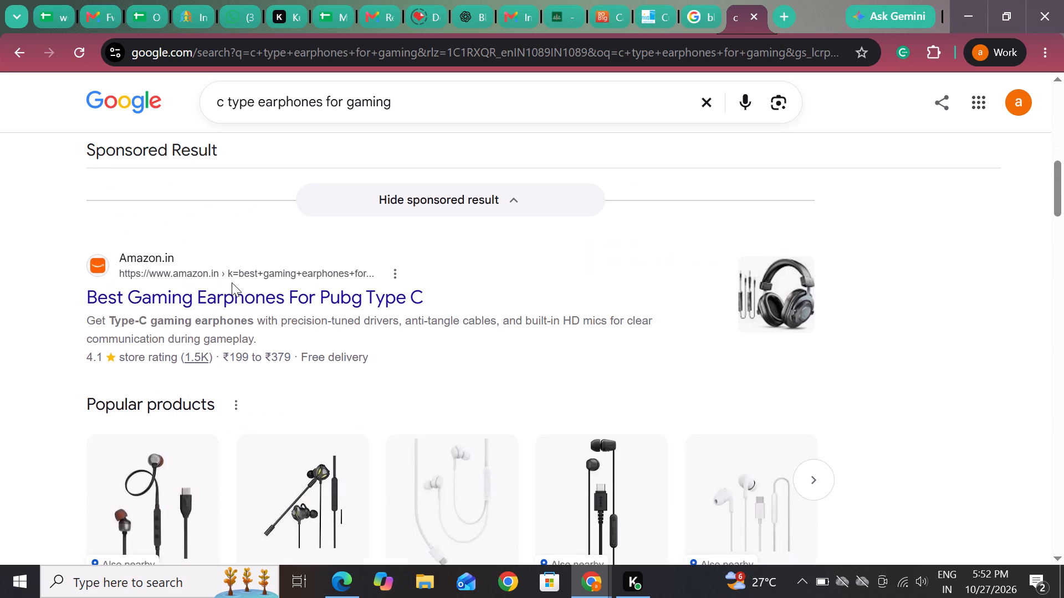
Look further through the search results for C type gaming earphones, including popular products, price ranges, videos and store pages.
scroll(290, 277, down, 2)
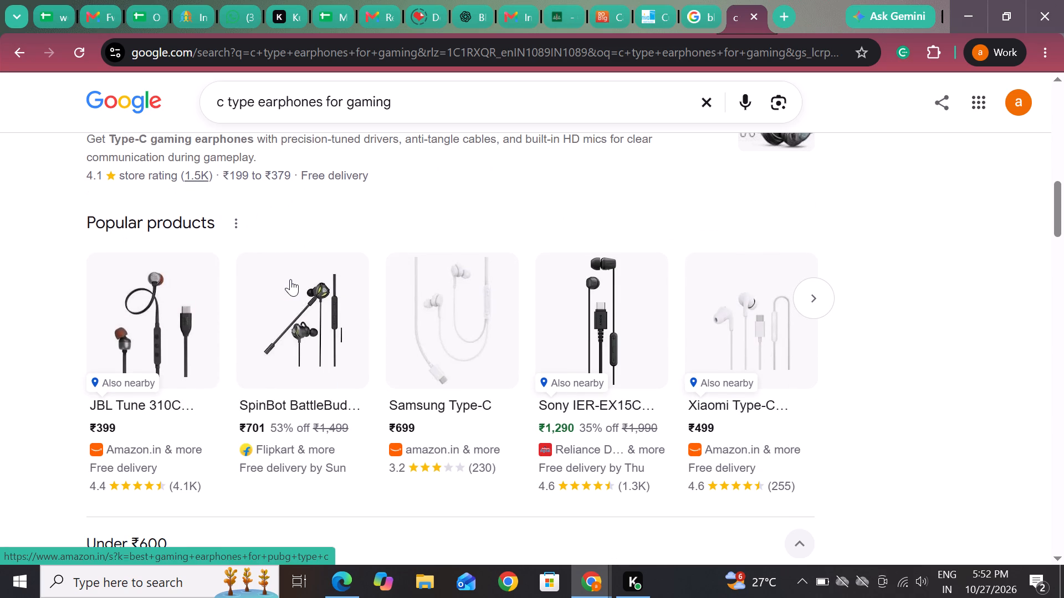
scroll(256, 291, down, 5)
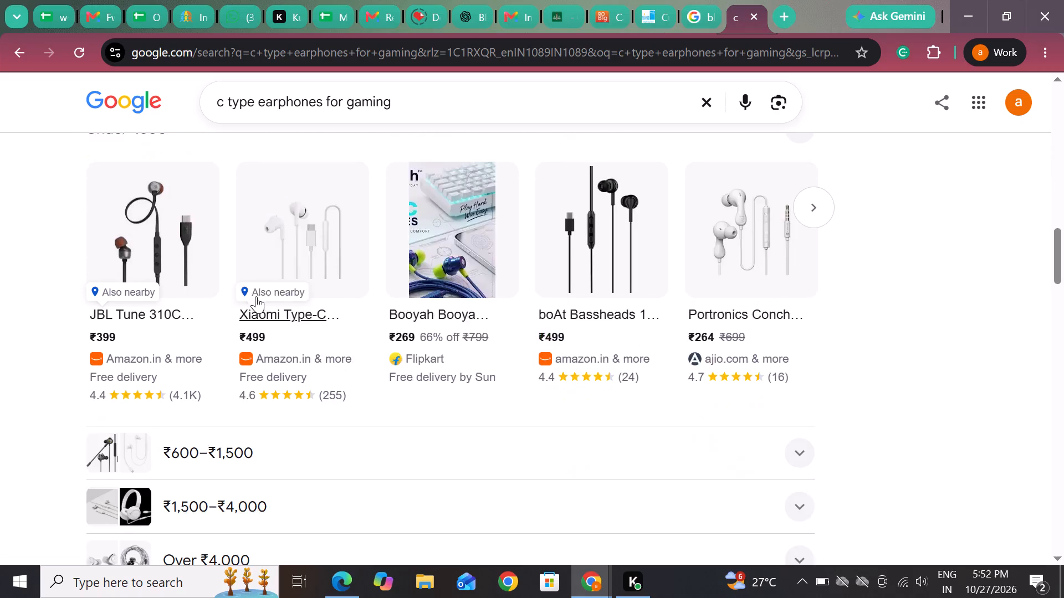
scroll(256, 296, down, 12)
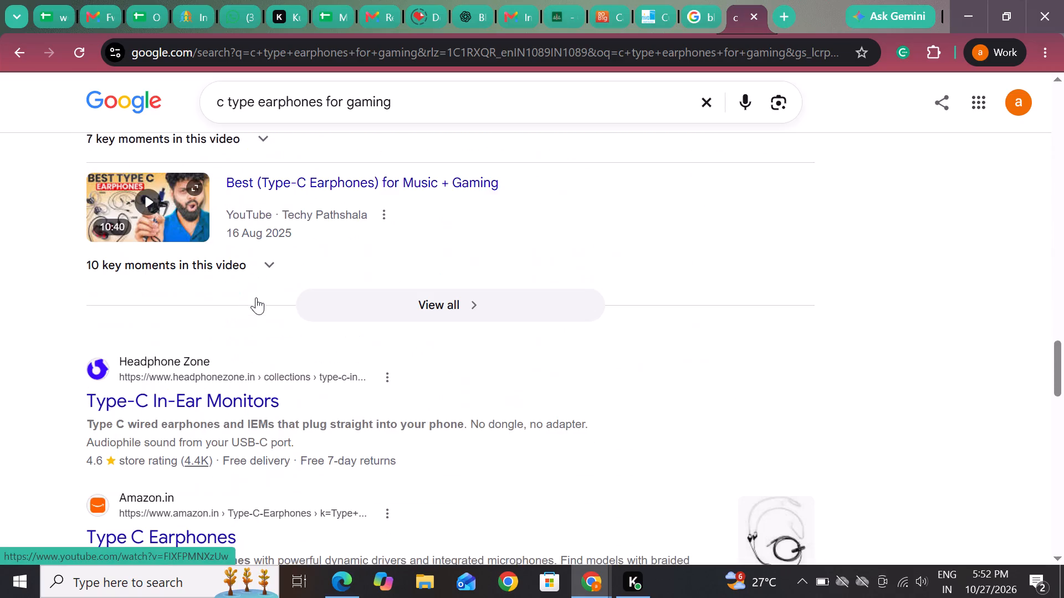
scroll(256, 297, down, 3)
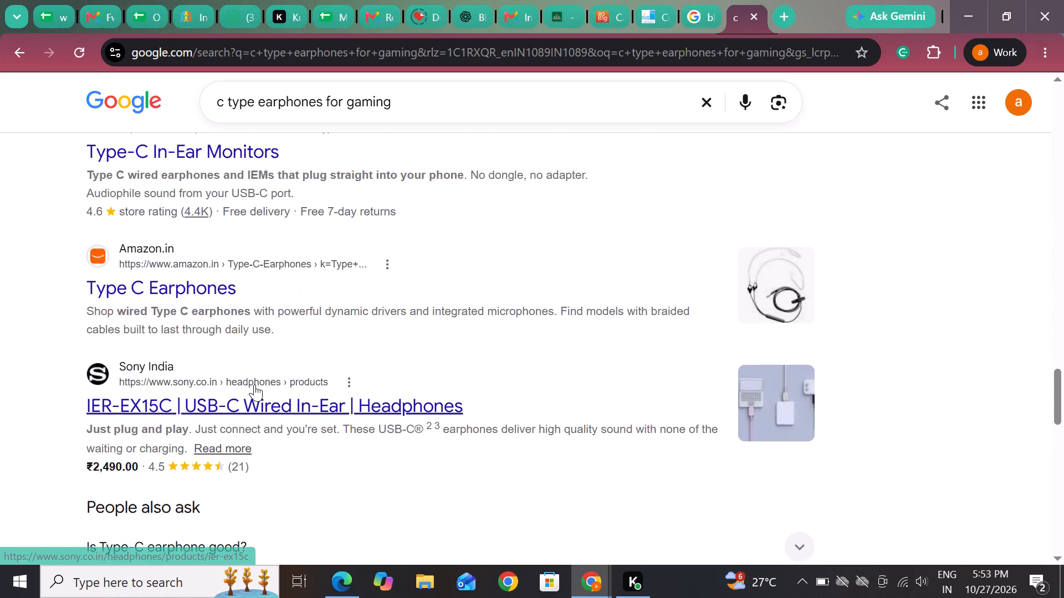
scroll(272, 360, up, 20)
scroll(213, 51, up, 5)
Switch to the Insurance Samadhan admin site and go back from the complaint details to the Form 6a Received Complaints list.
click(196, 8)
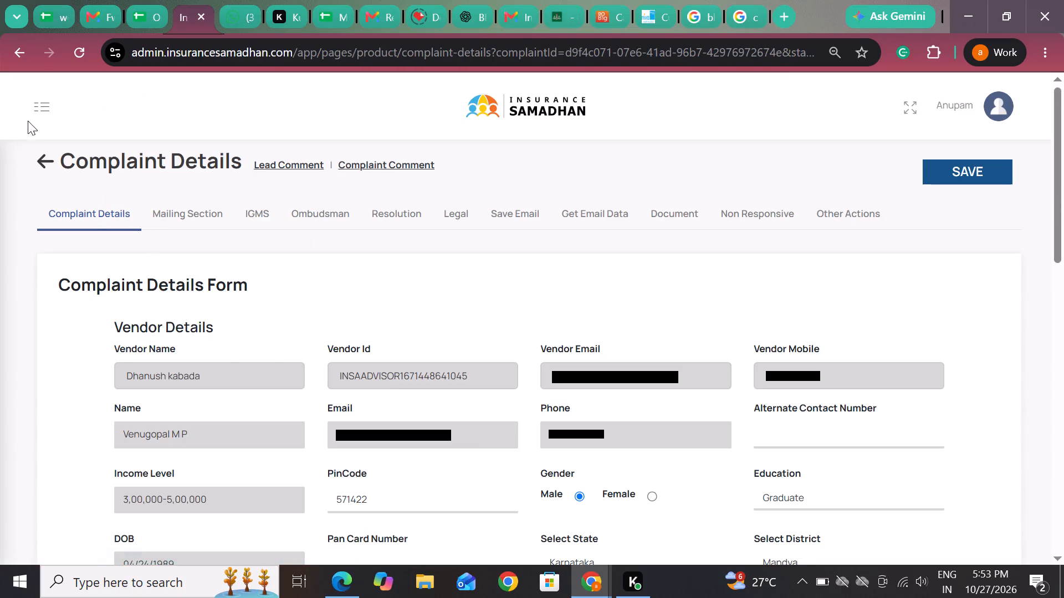
click(35, 159)
click(38, 161)
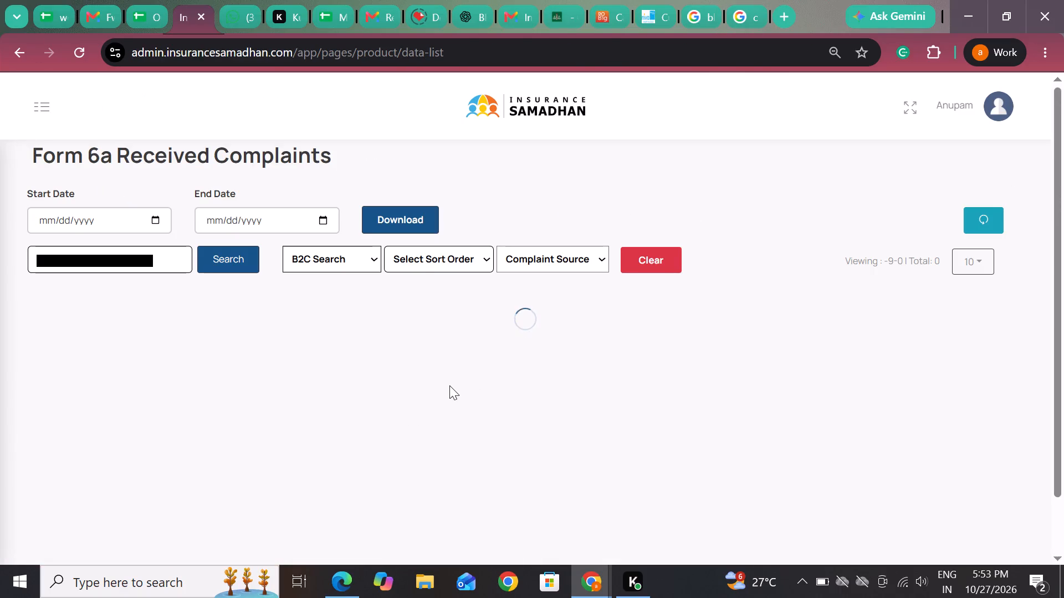
scroll(497, 369, up, 1)
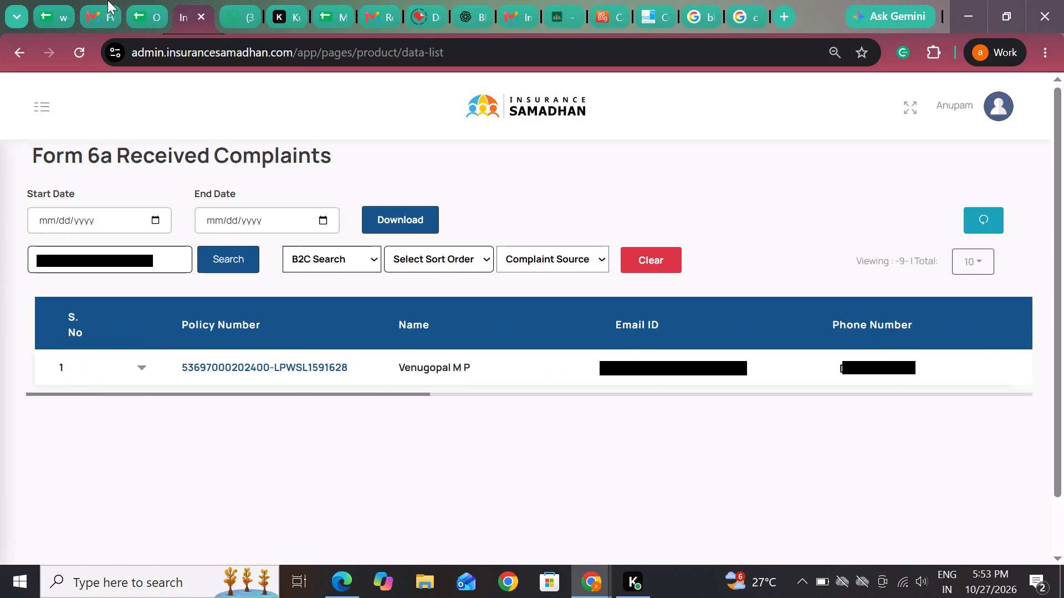
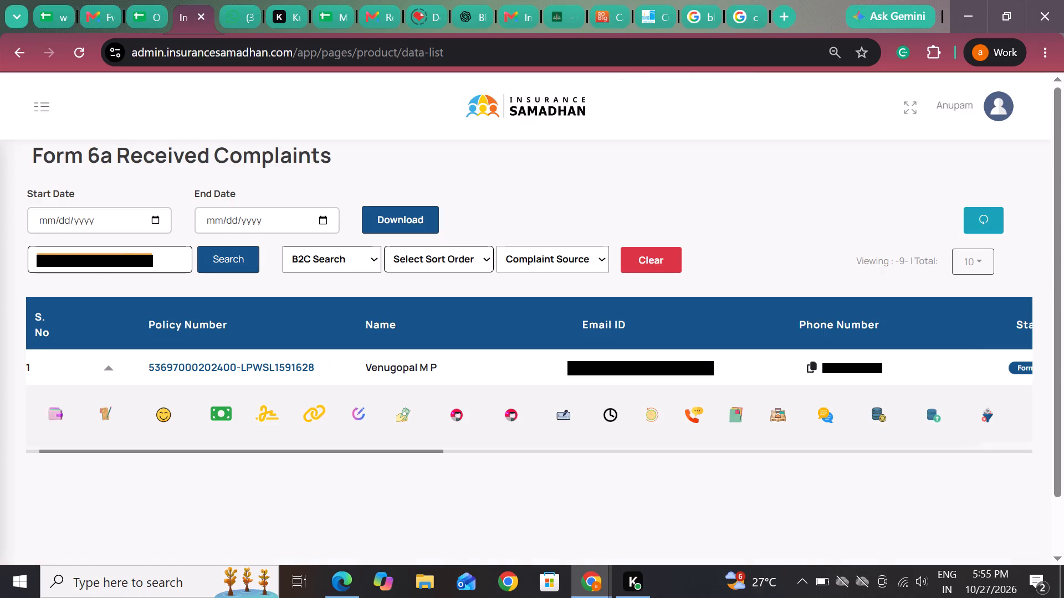
click(198, 263)
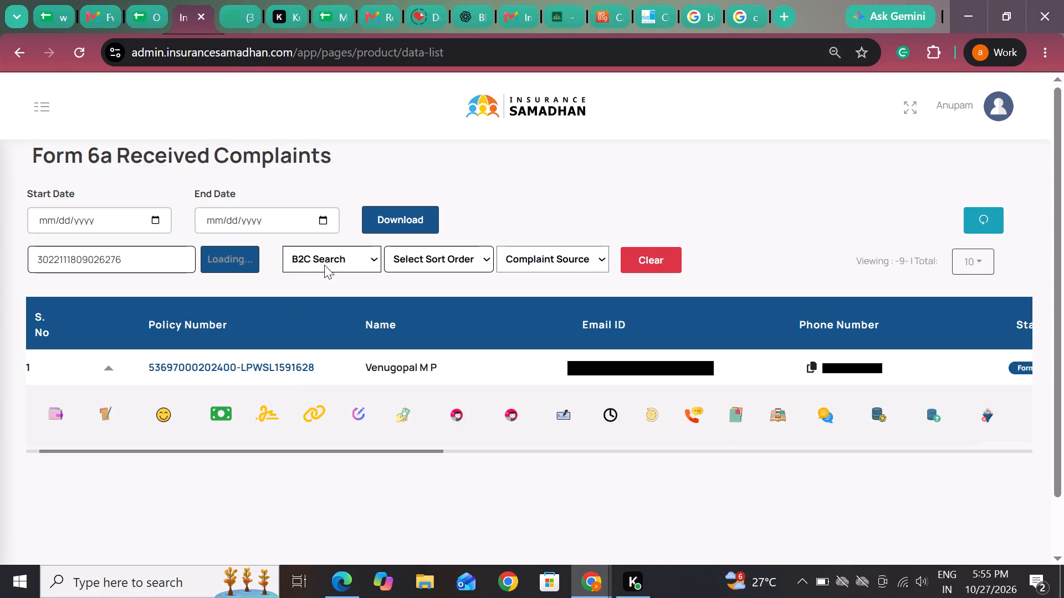
Copy the complainant's phone number from the matching complaint record.
scroll(364, 358, left, 3)
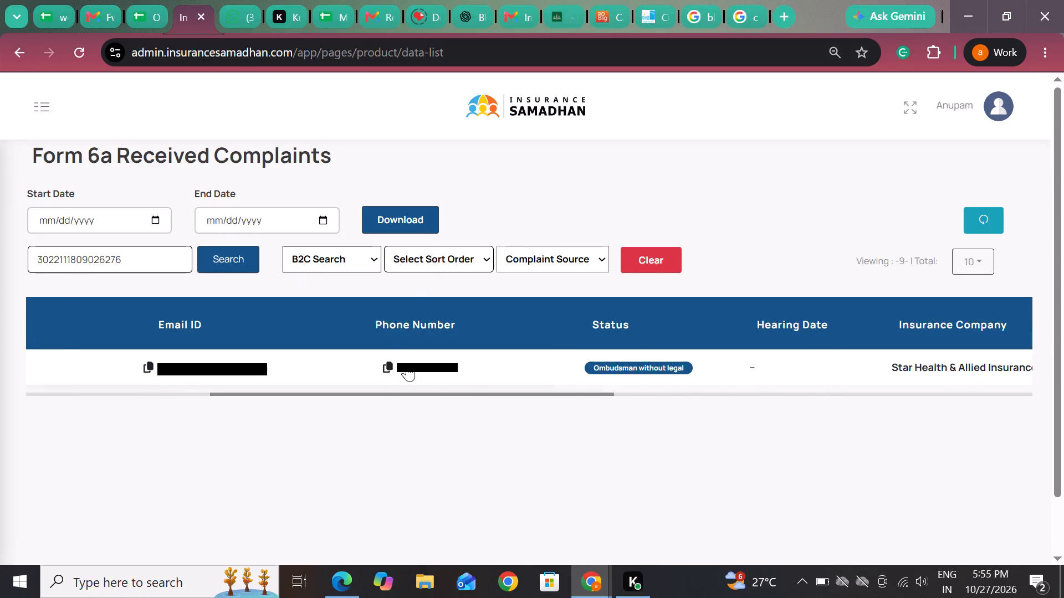
click(388, 369)
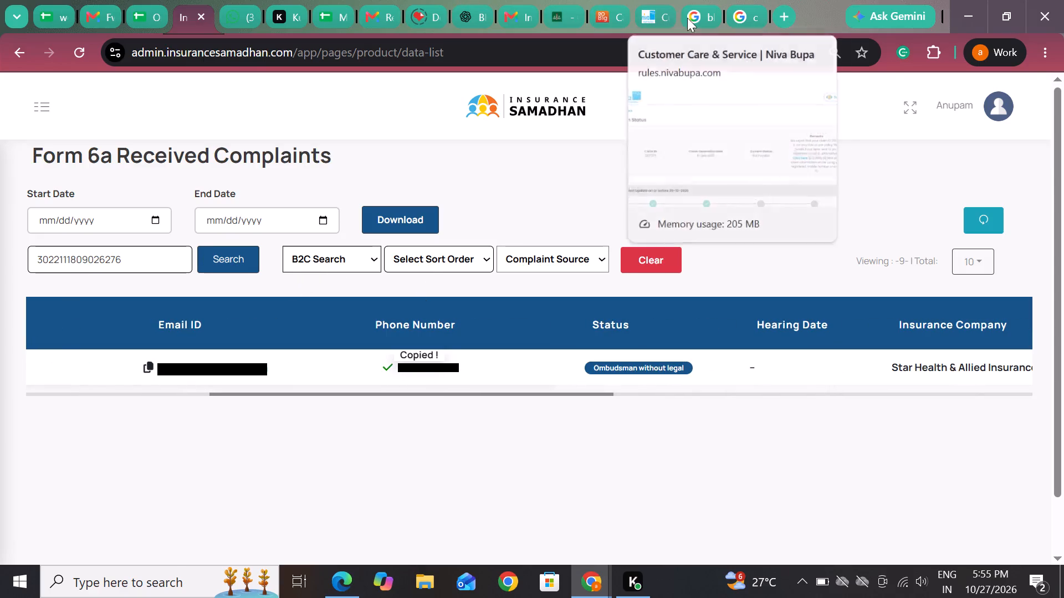
Close the browser tab with the C type gaming earphones search results.
click(733, 20)
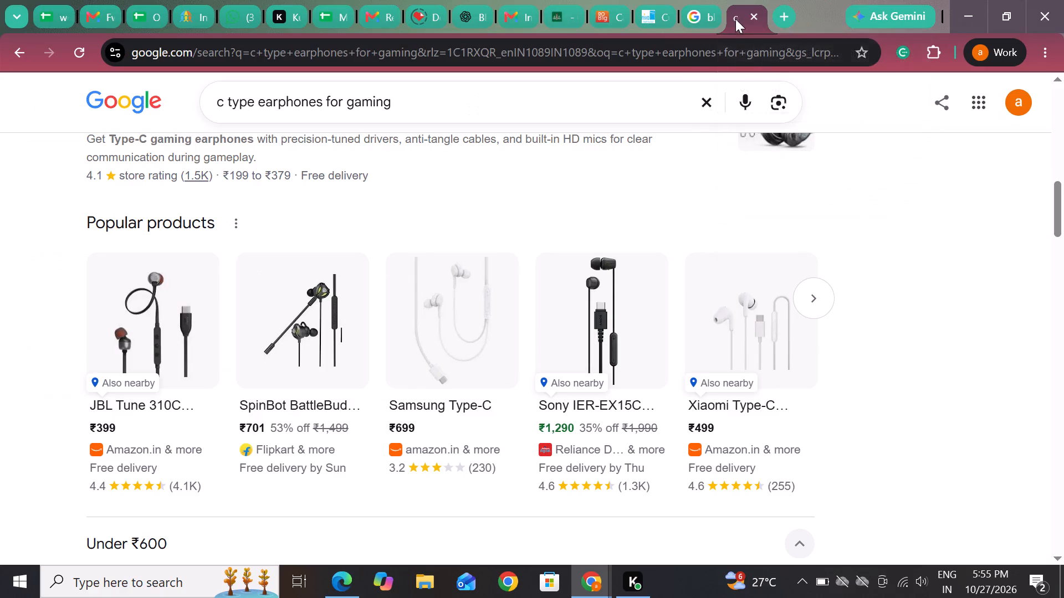
click(749, 19)
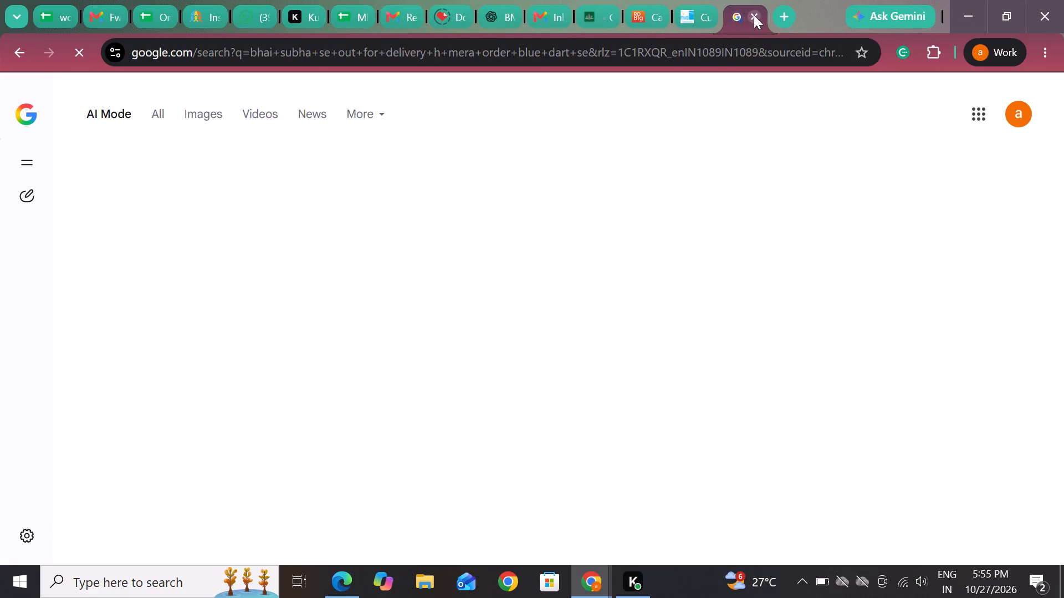
Close the web search tab.
click(754, 15)
Copy the customer's phone number from the Form 6a complaint record and call it with the Smartflo dialer.
click(216, 21)
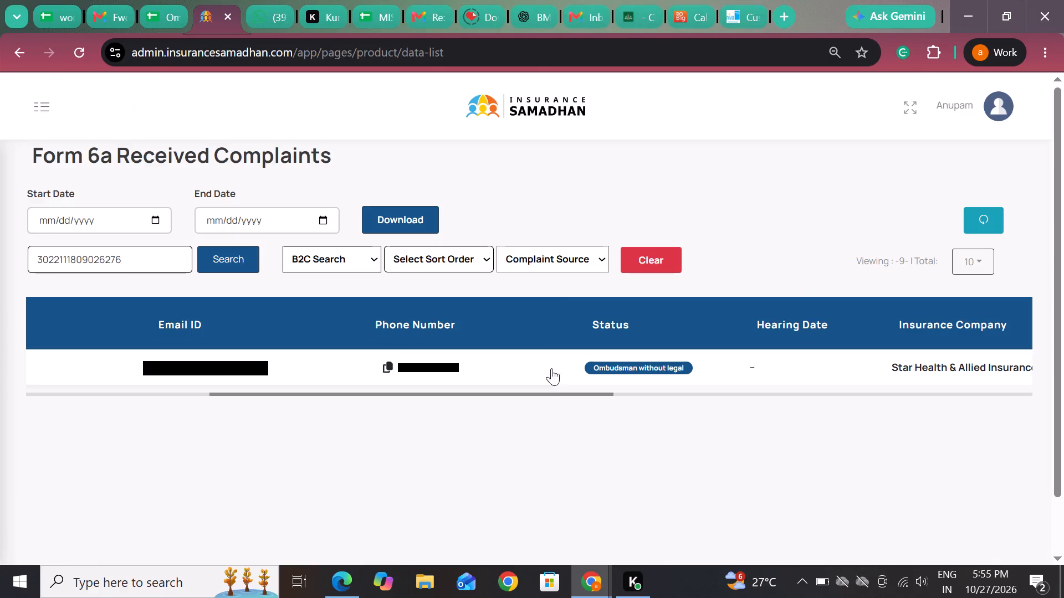
click(387, 367)
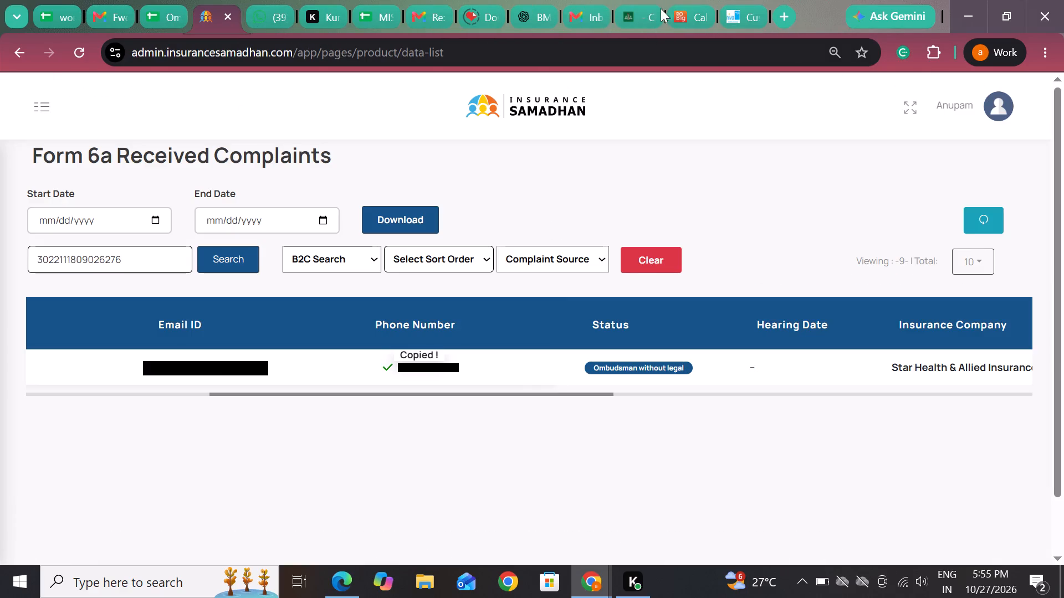
click(684, 12)
ctrl+double_click(458, 182)
key(ctrl+v)
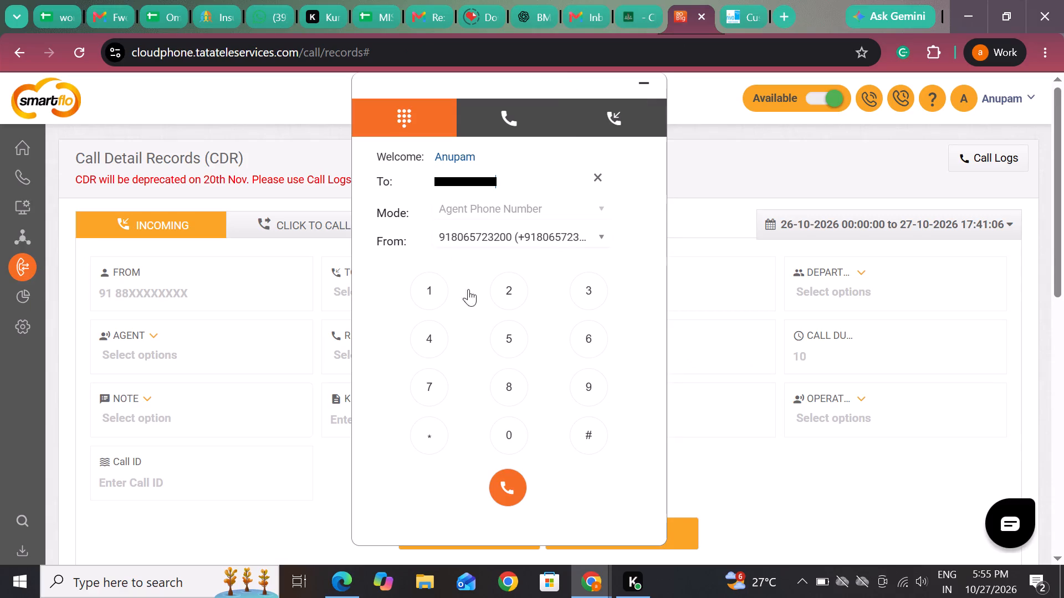
click(503, 484)
click(216, 22)
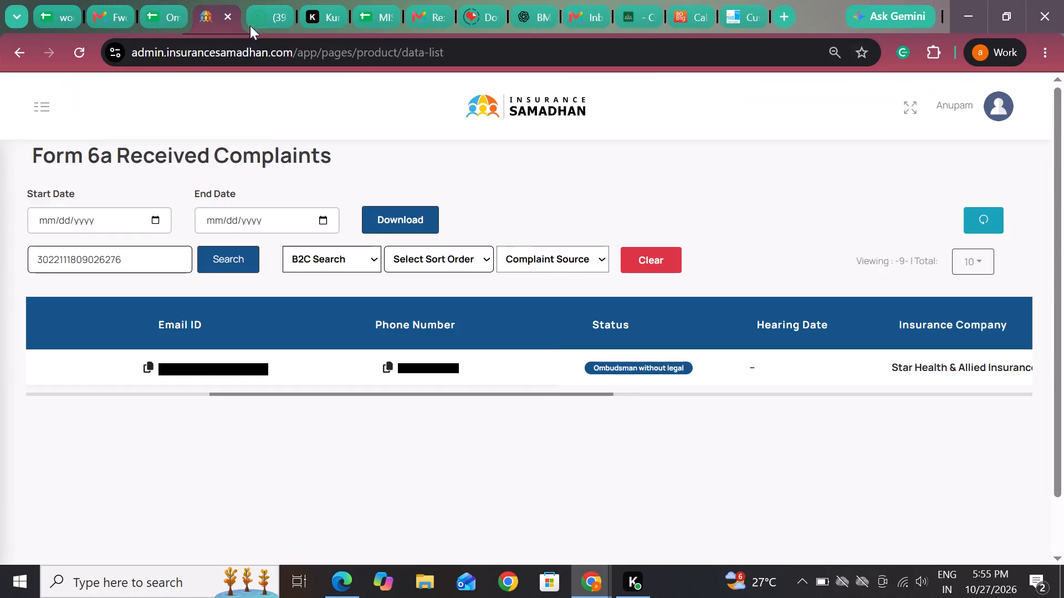
scroll(205, 383, up, 2)
scroll(319, 374, left, 1)
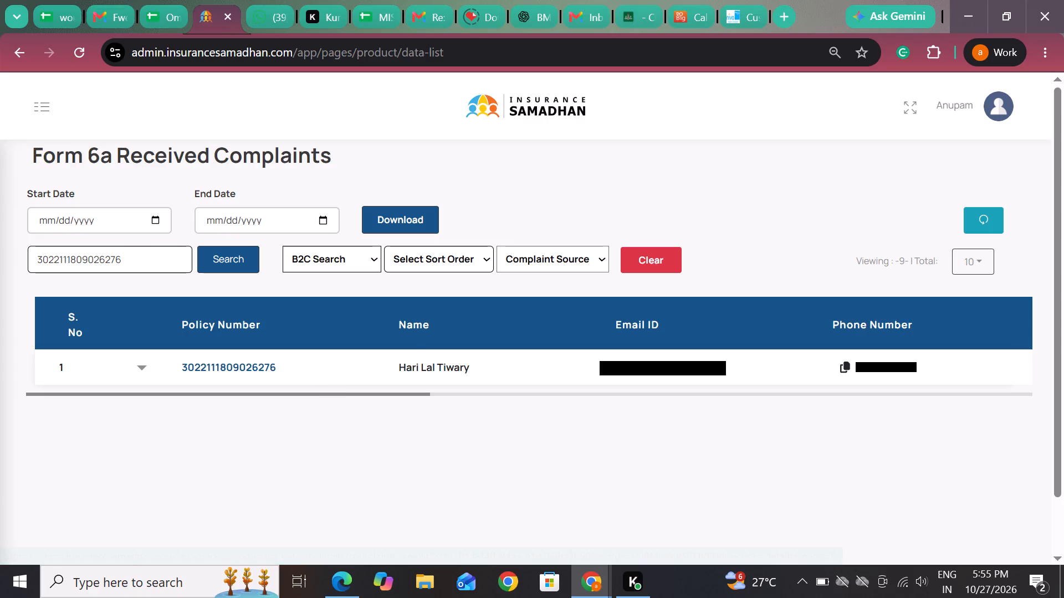
scroll(508, 364, right, 1)
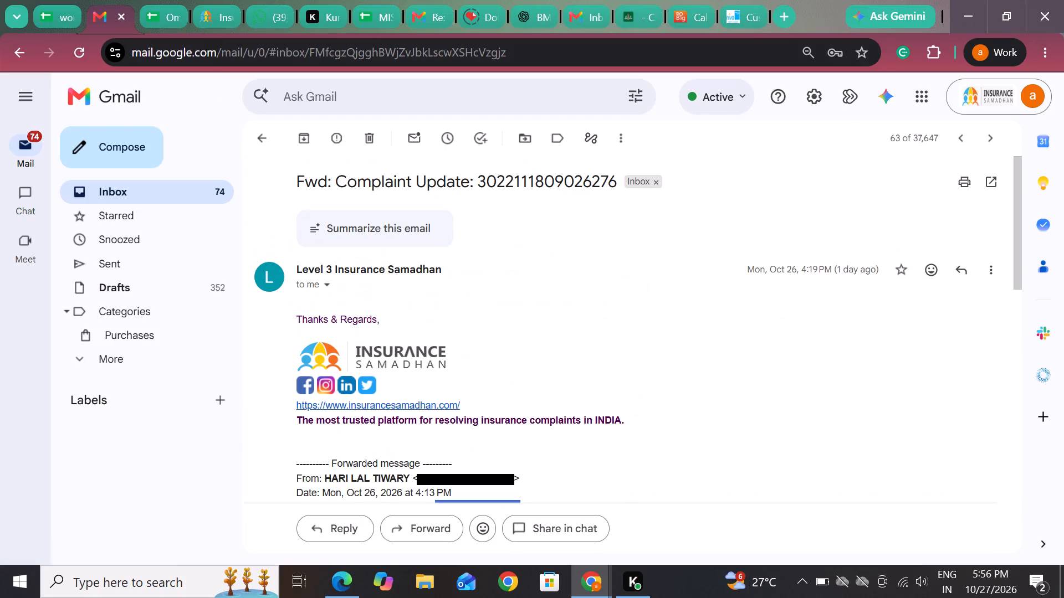
Open the customer's complaint from the Form 6a list and check its complaint communication log.
click(208, 20)
click(213, 366)
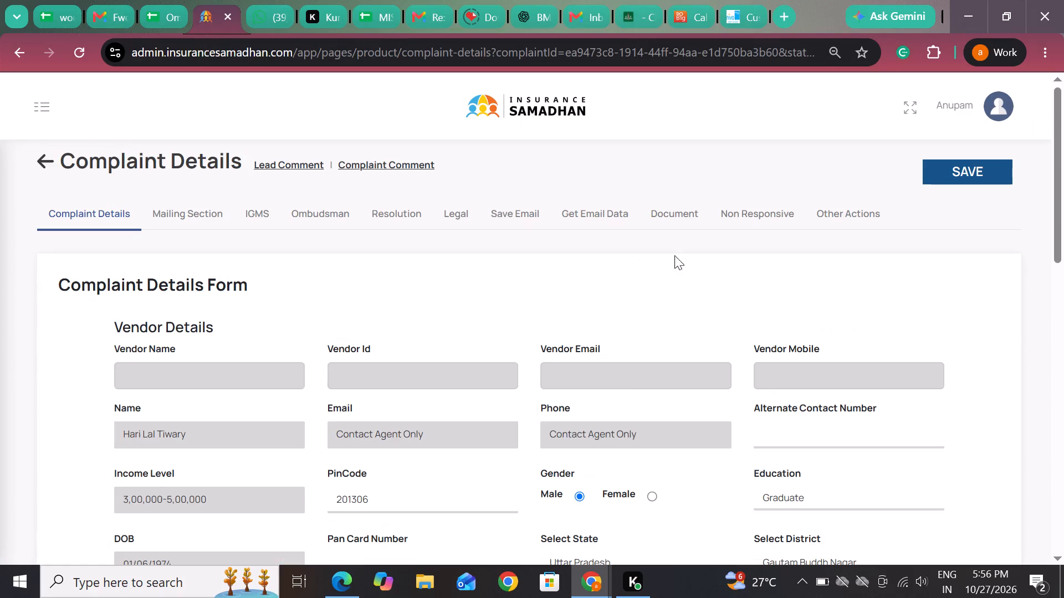
click(823, 211)
click(401, 164)
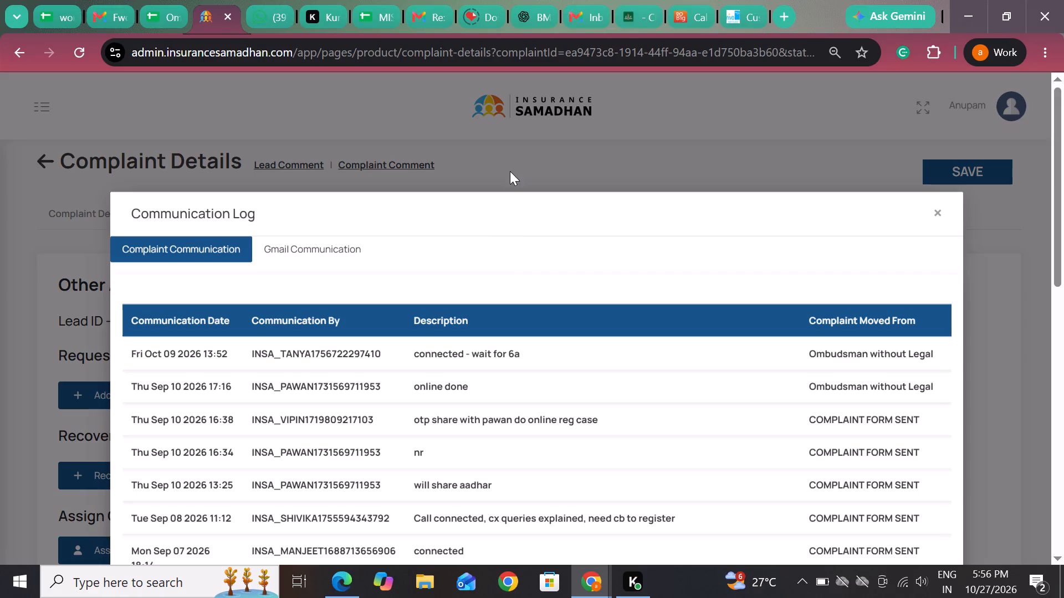
click(511, 169)
Generate a single Form 6A reminder mail for this complaint and send it to the Noida Ombudsman.
scroll(604, 236, down, 5)
scroll(219, 335, down, 4)
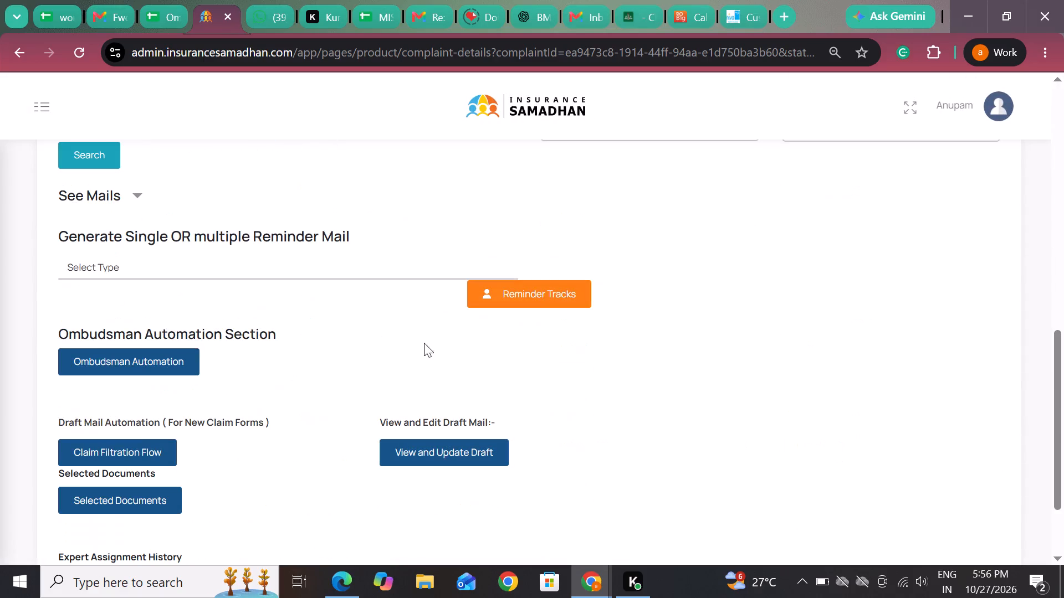
click(183, 267)
click(132, 307)
scroll(356, 296, down, 3)
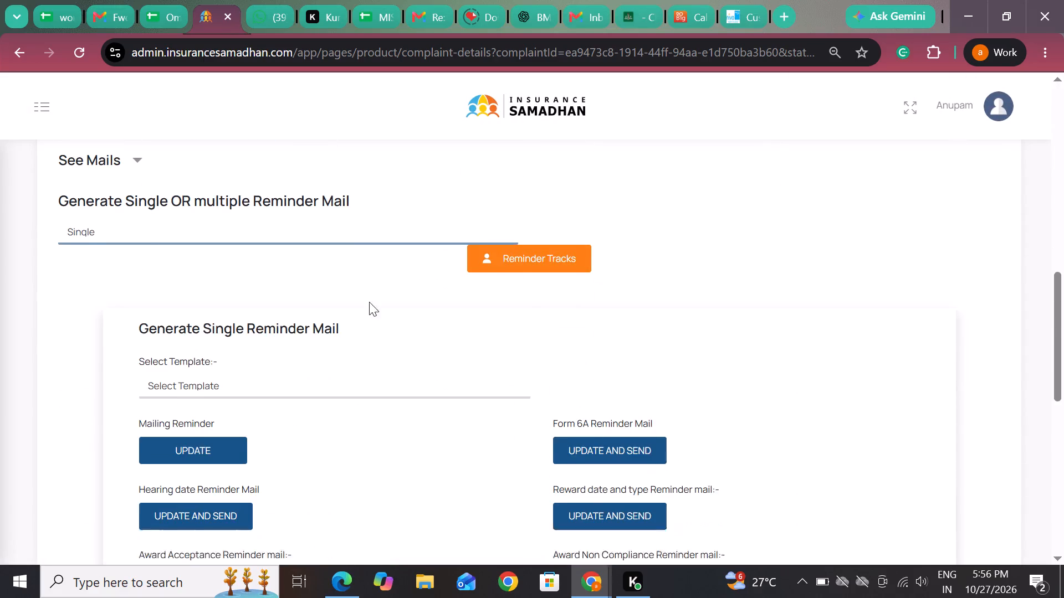
click(619, 241)
scroll(369, 342, down, 6)
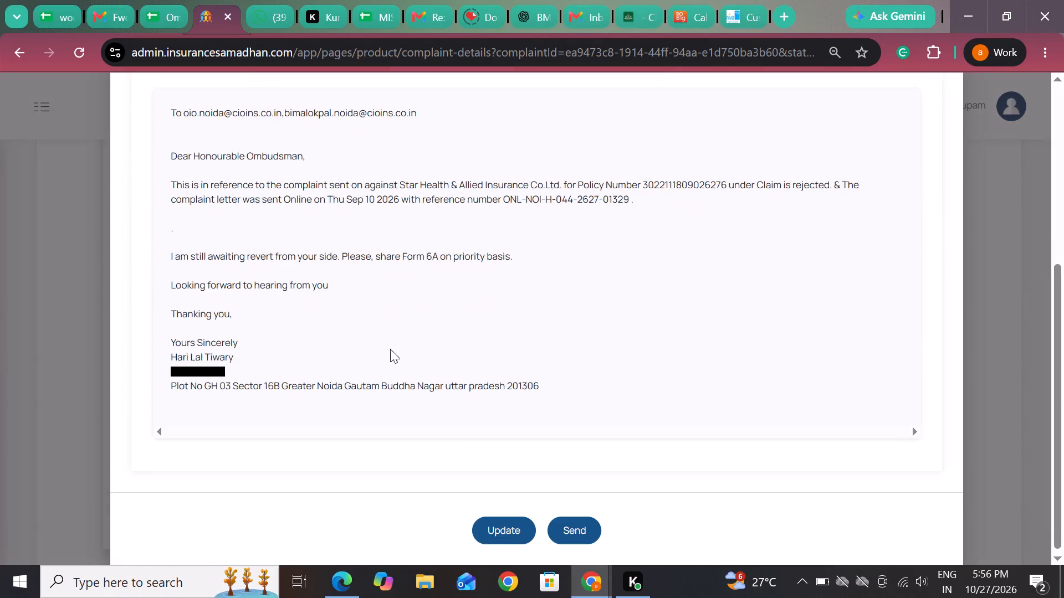
scroll(390, 349, down, 4)
click(576, 526)
click(596, 153)
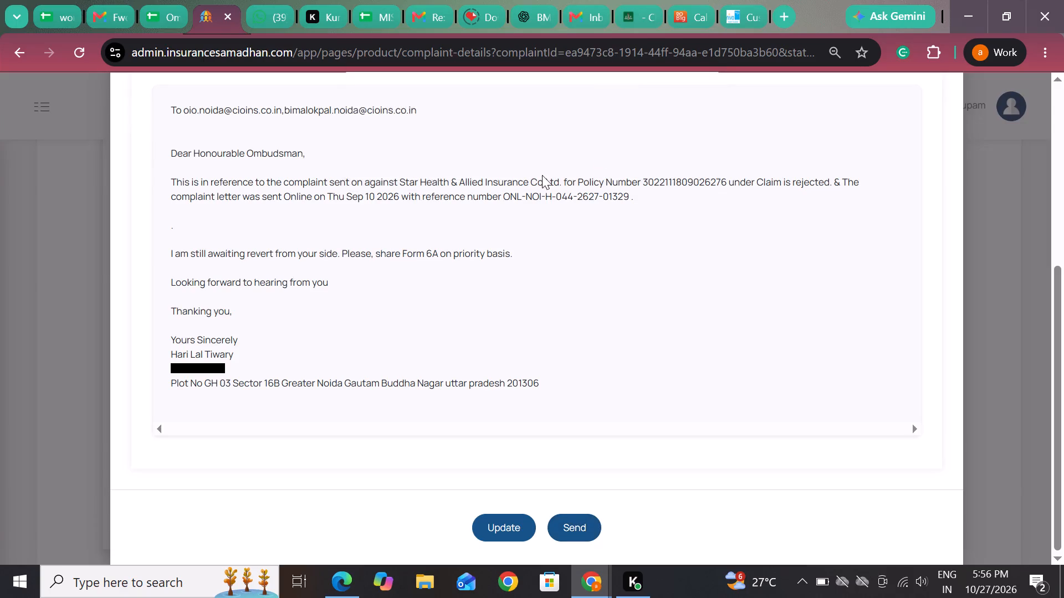
scroll(382, 322, up, 12)
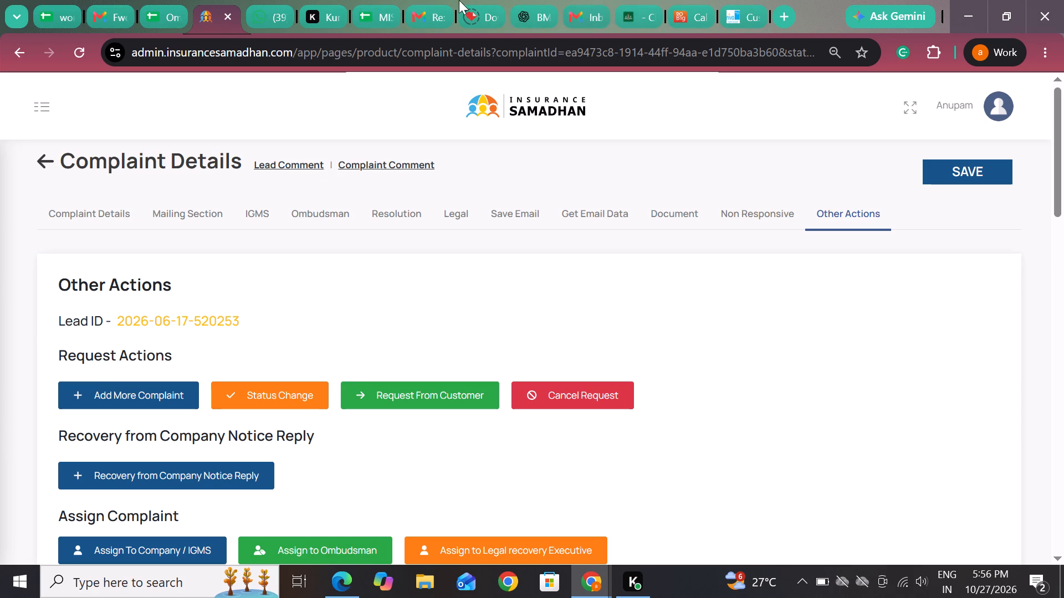
Open the Ombudsman_Case Report spreadsheet and look through the assignee and comment columns of the filtered cases.
click(54, 29)
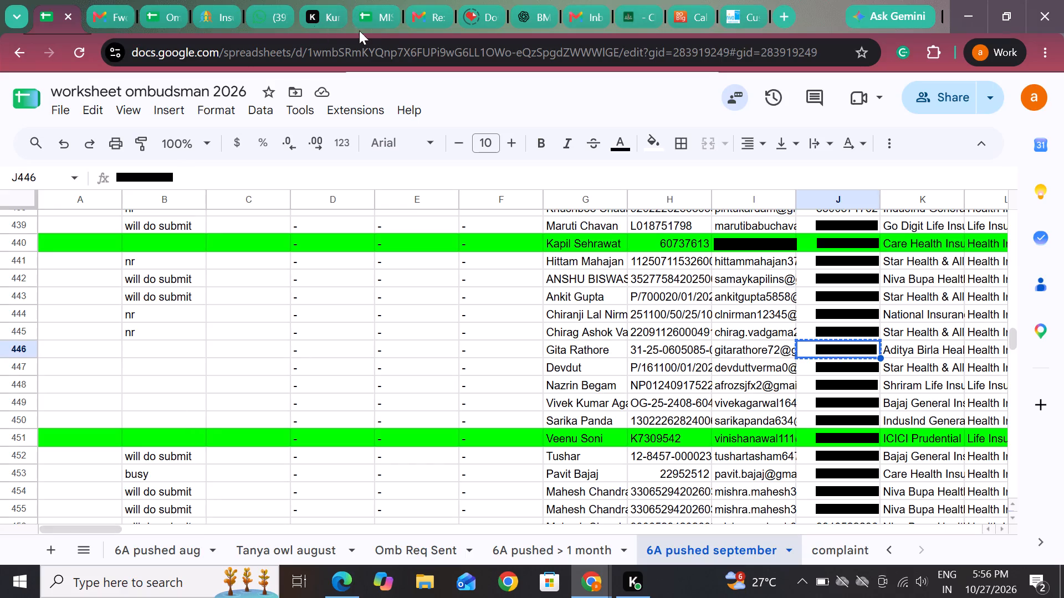
click(376, 29)
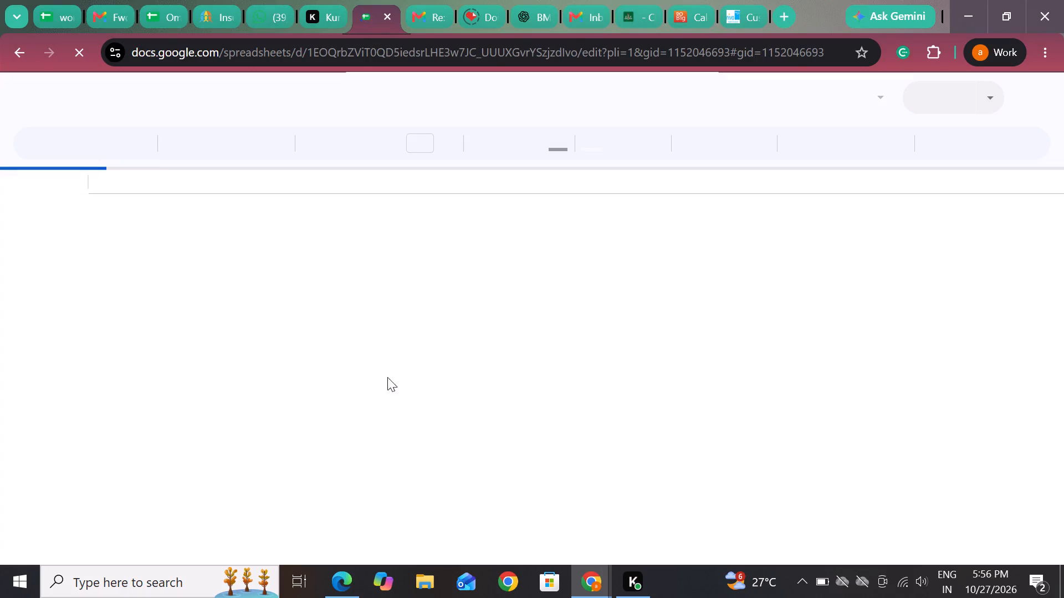
click(163, 26)
scroll(232, 333, down, 9)
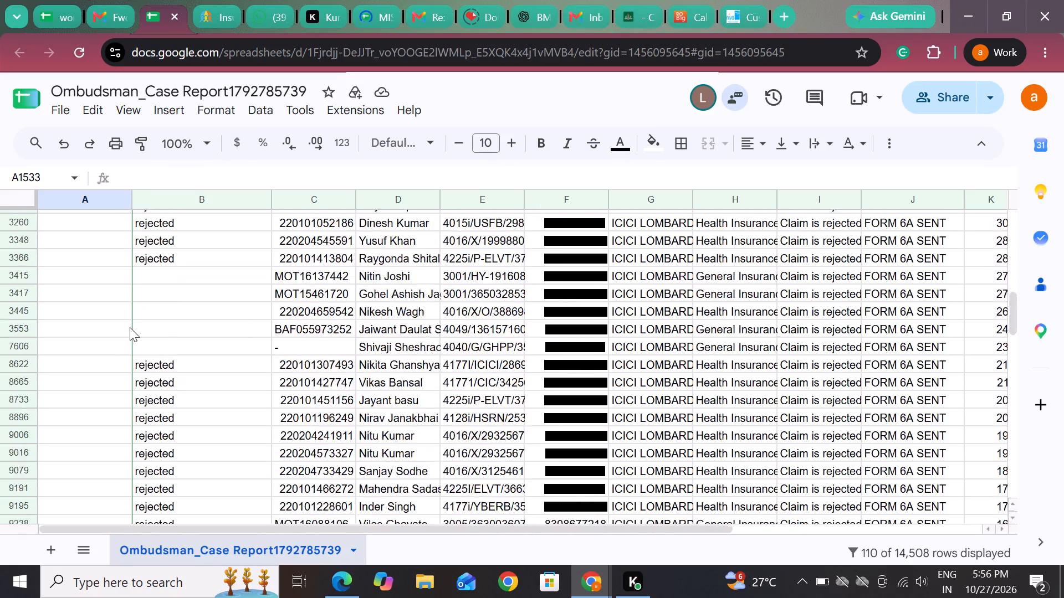
scroll(130, 327, down, 20)
scroll(130, 358, up, 7)
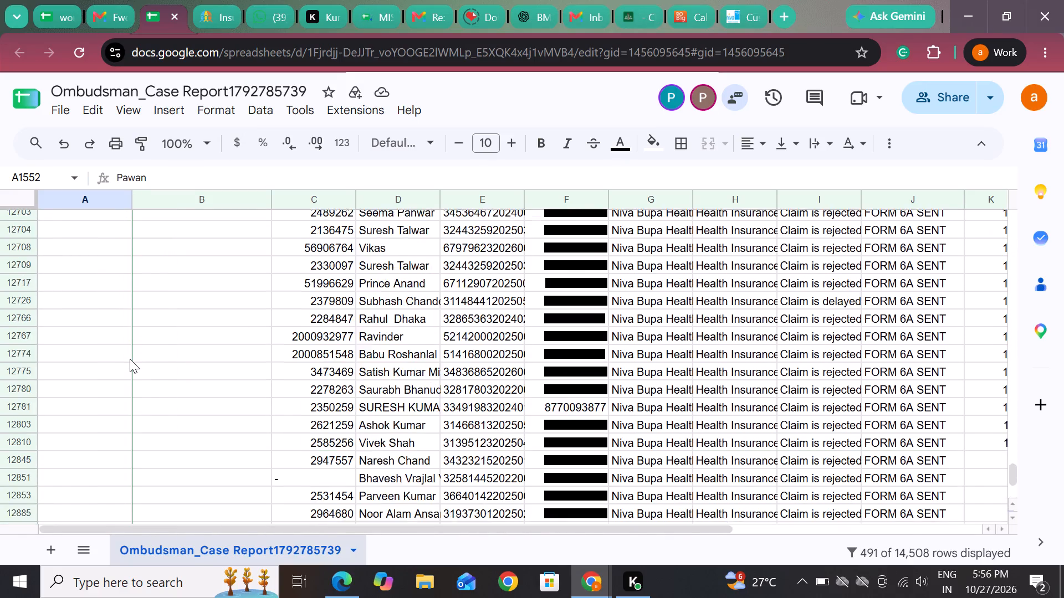
scroll(130, 359, up, 17)
scroll(130, 363, up, 15)
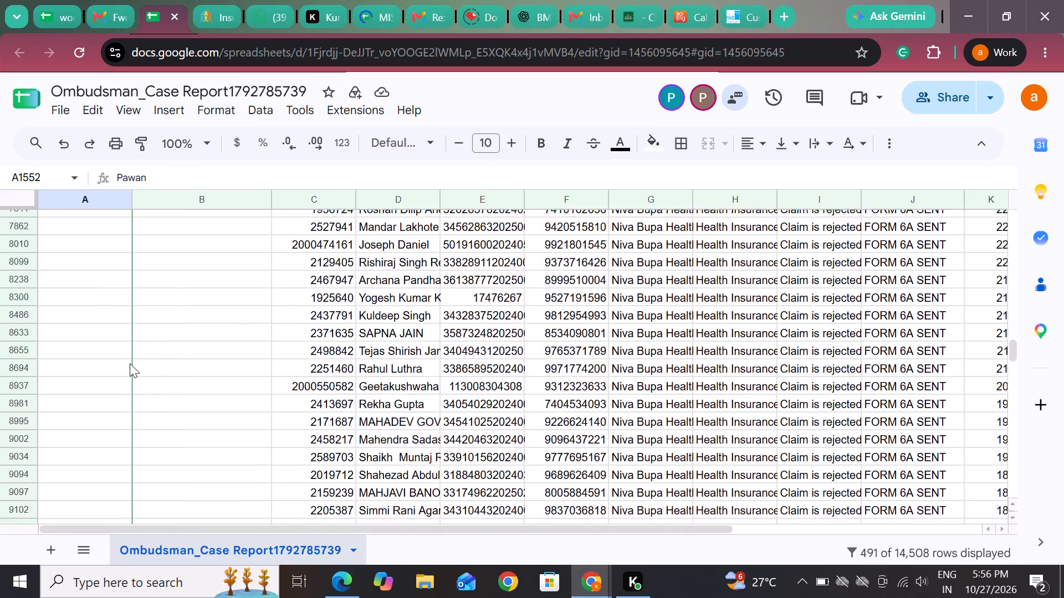
scroll(130, 363, up, 18)
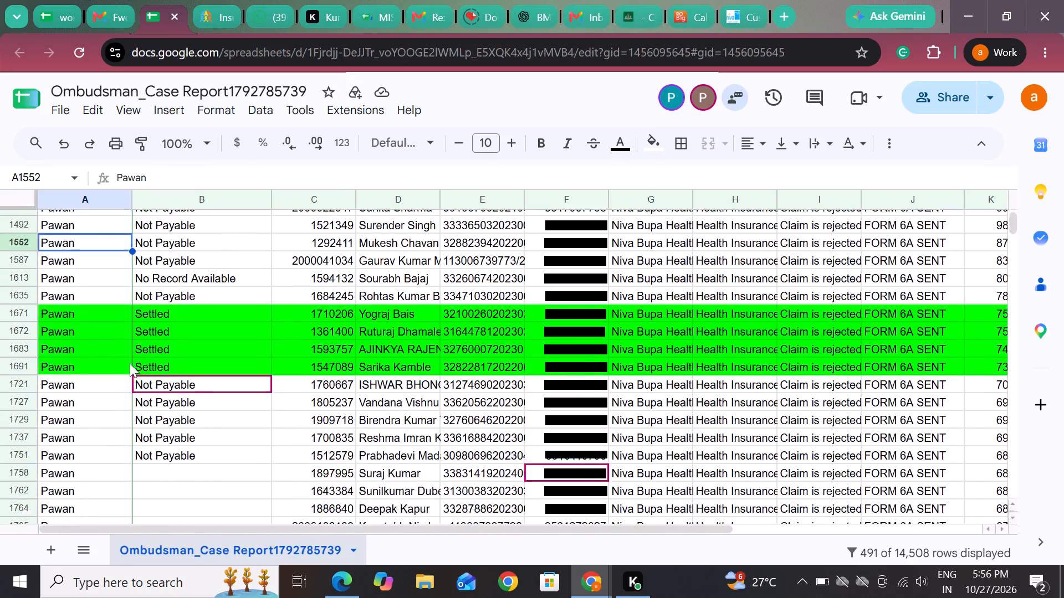
scroll(130, 363, down, 9)
scroll(130, 363, up, 2)
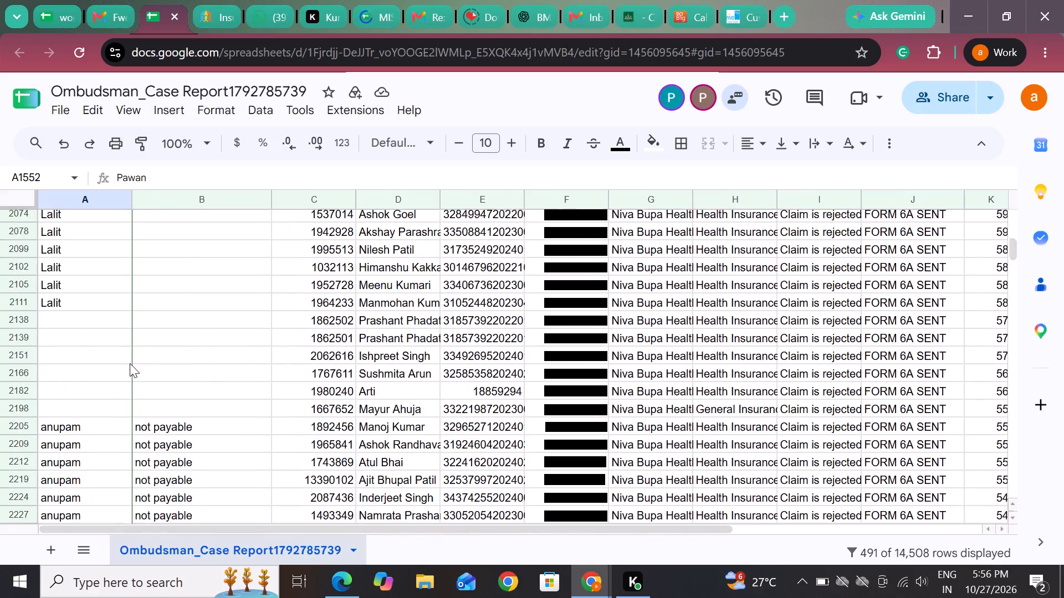
scroll(100, 410, down, 2)
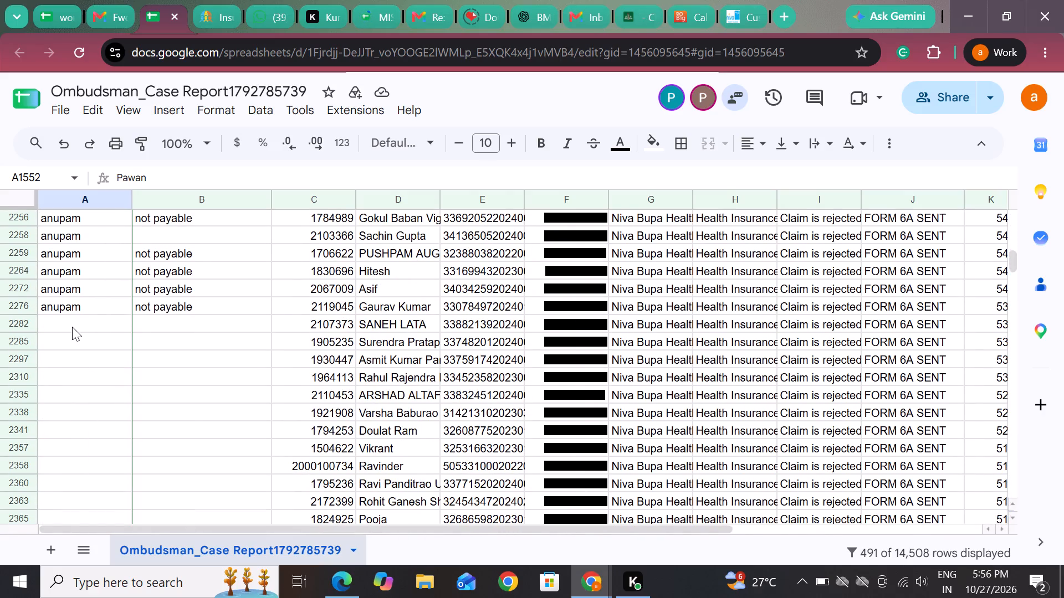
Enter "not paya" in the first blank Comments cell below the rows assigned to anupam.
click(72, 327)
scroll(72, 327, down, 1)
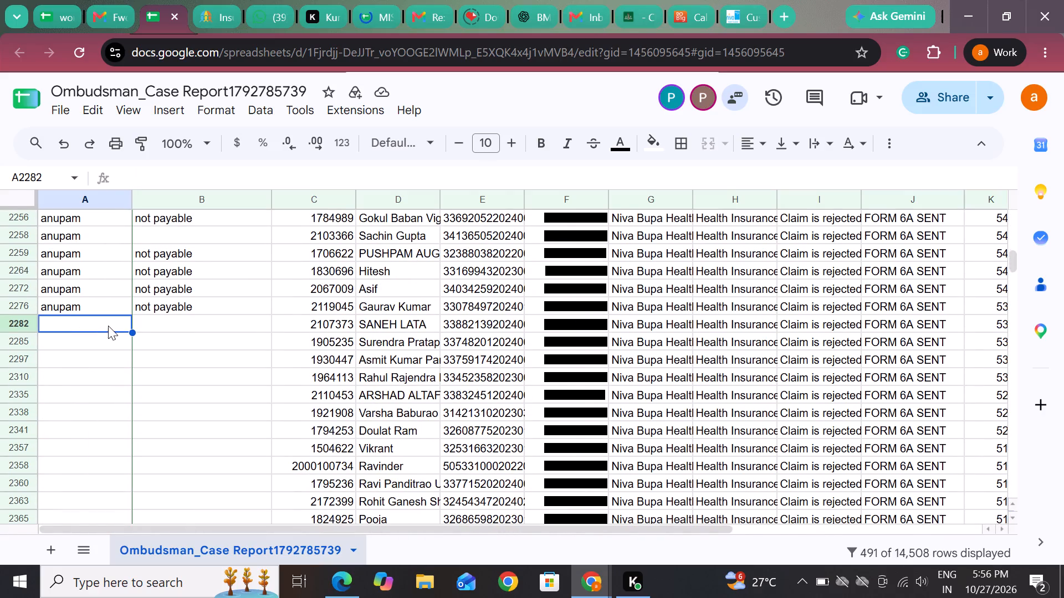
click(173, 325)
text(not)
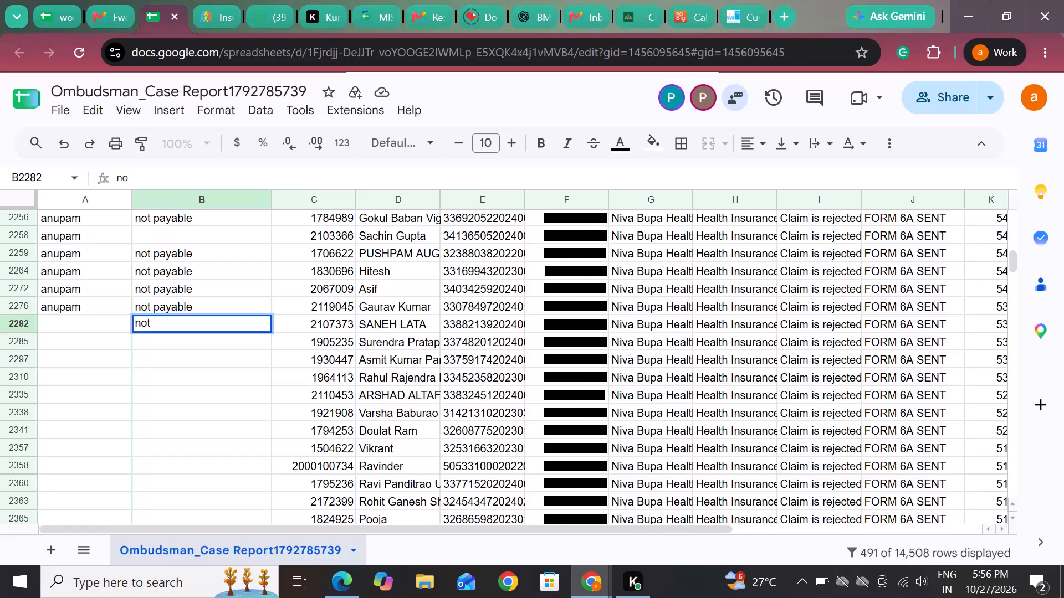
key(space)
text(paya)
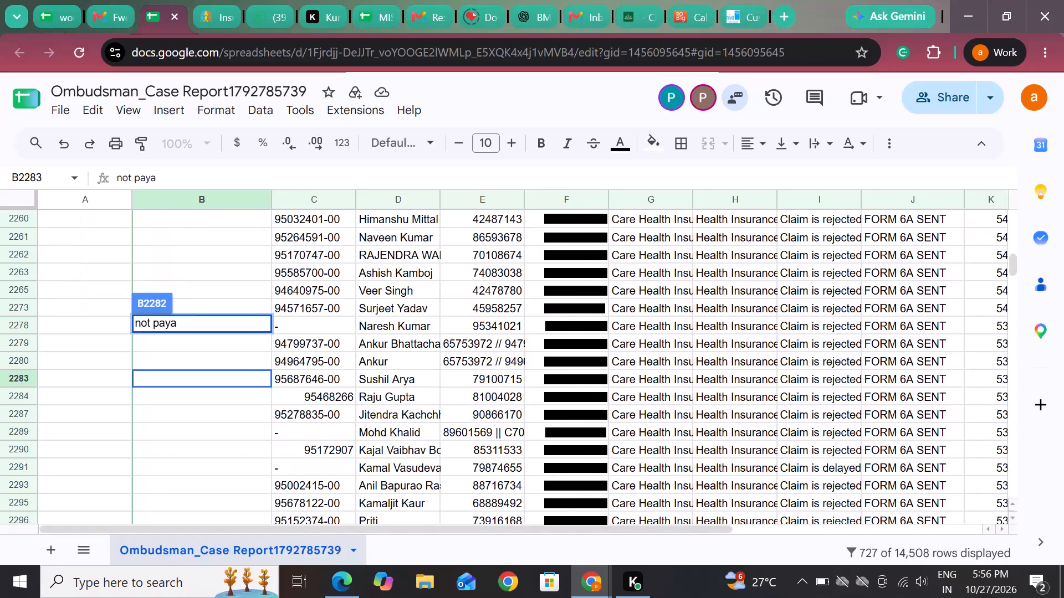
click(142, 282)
Look through the filtered Care Health Insurance rows, checking their assignees and comments from the header to the last row.
scroll(142, 282, up, 5)
scroll(155, 337, up, 3)
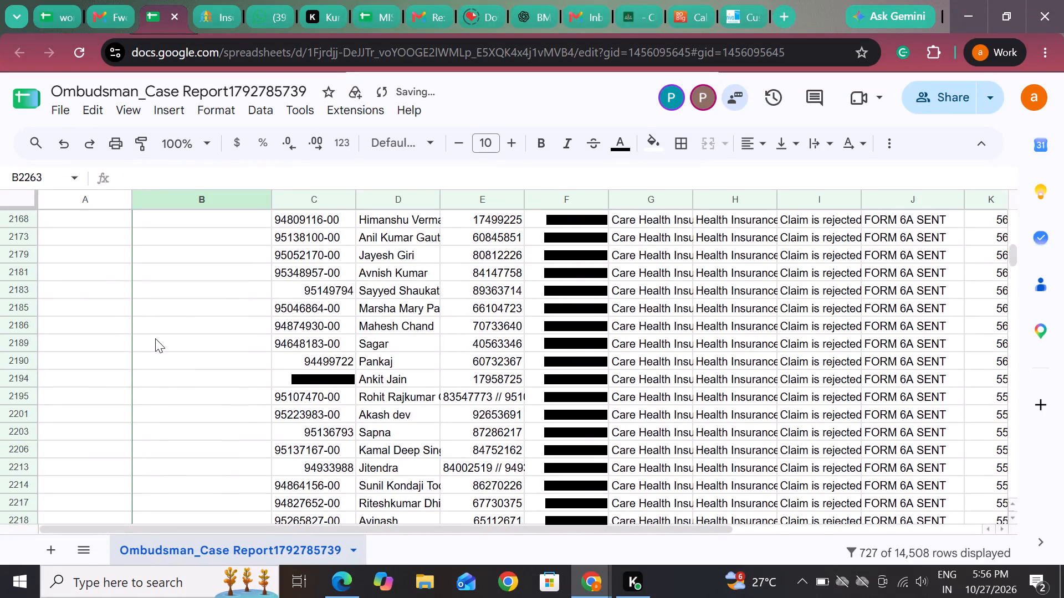
scroll(151, 368, up, 5)
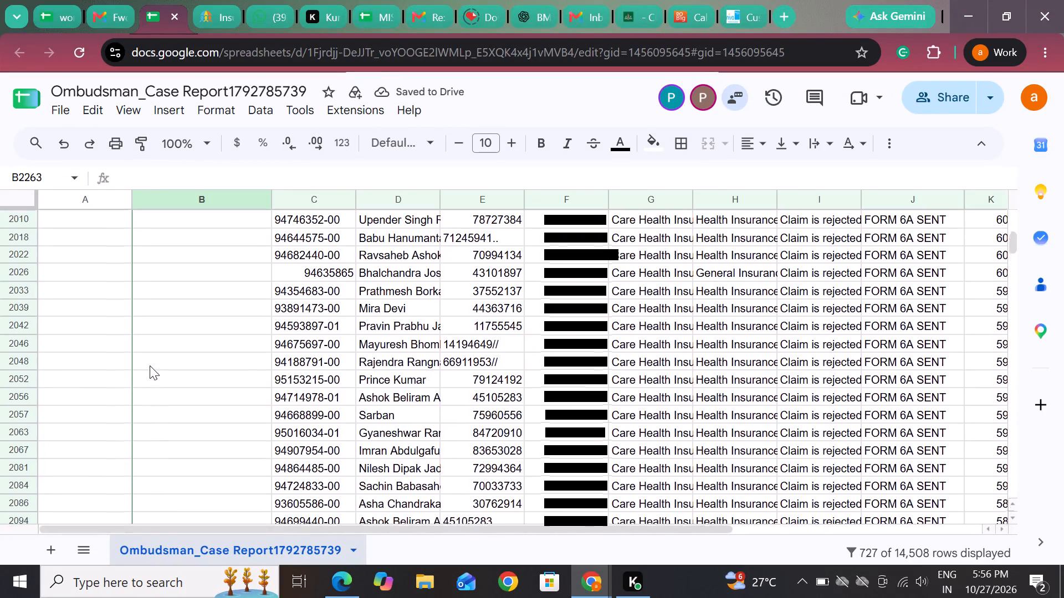
scroll(163, 336, up, 4)
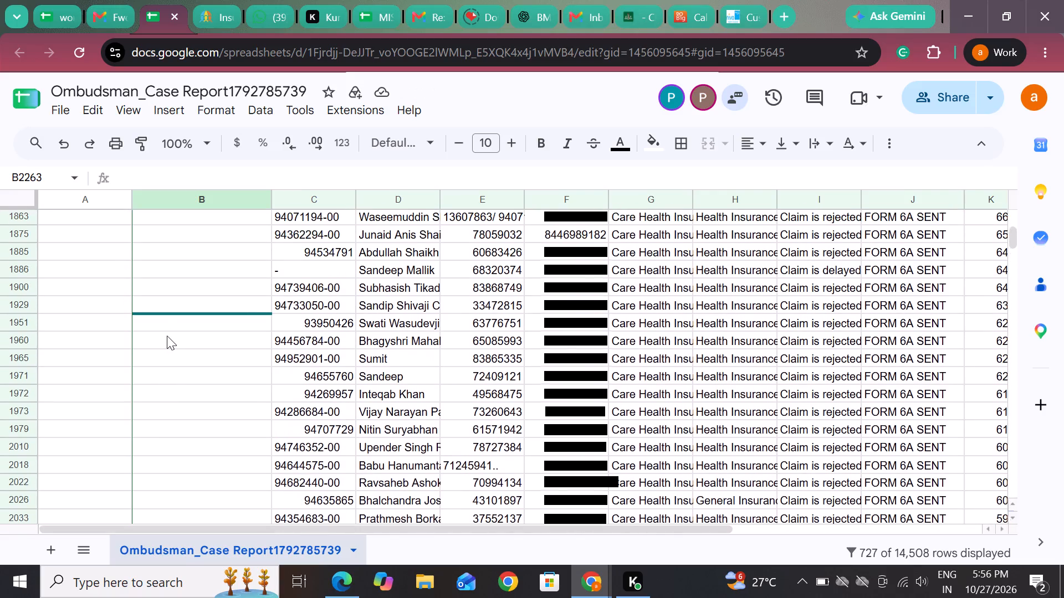
scroll(167, 336, up, 2)
scroll(321, 380, up, 3)
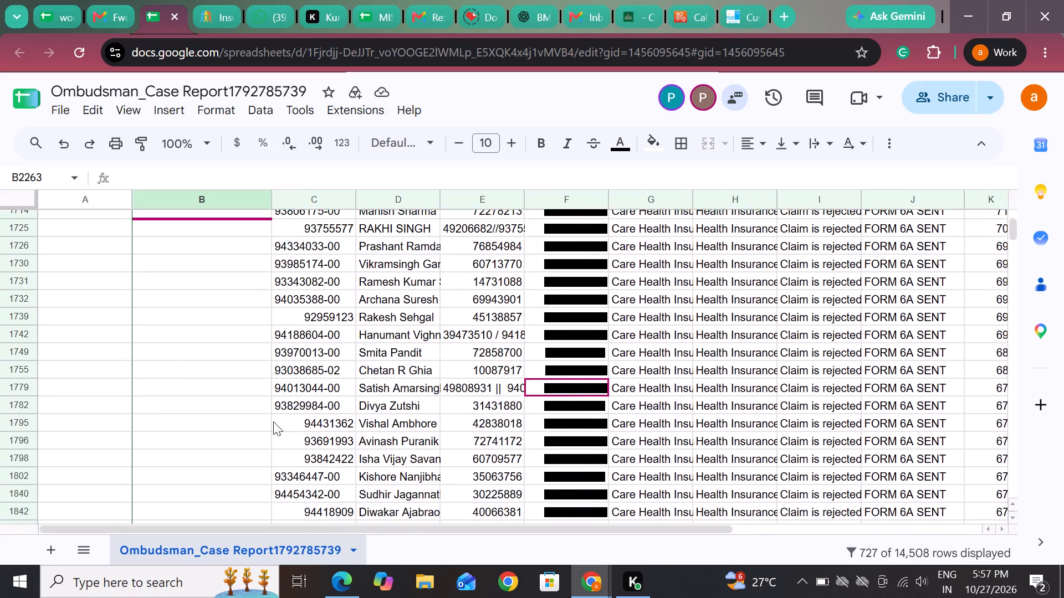
scroll(156, 349, up, 1)
scroll(156, 349, down, 1)
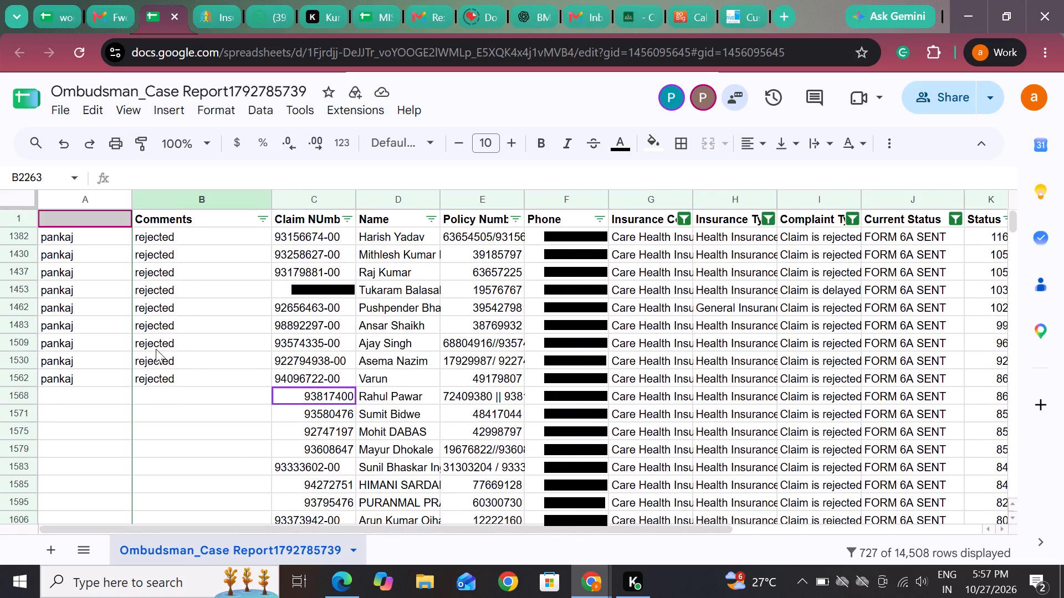
scroll(156, 349, down, 13)
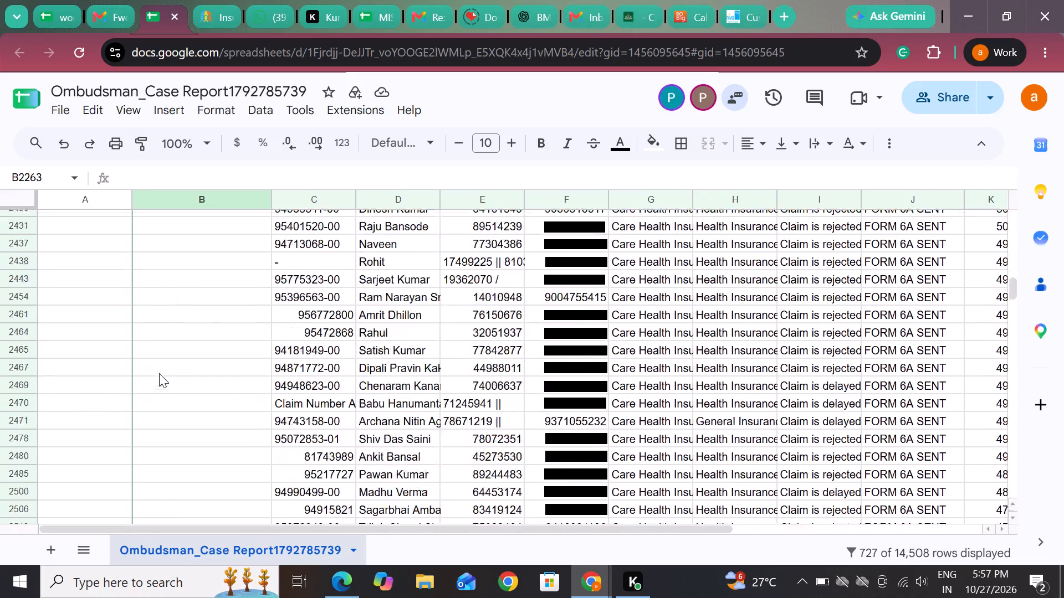
scroll(159, 373, down, 18)
scroll(159, 373, up, 10)
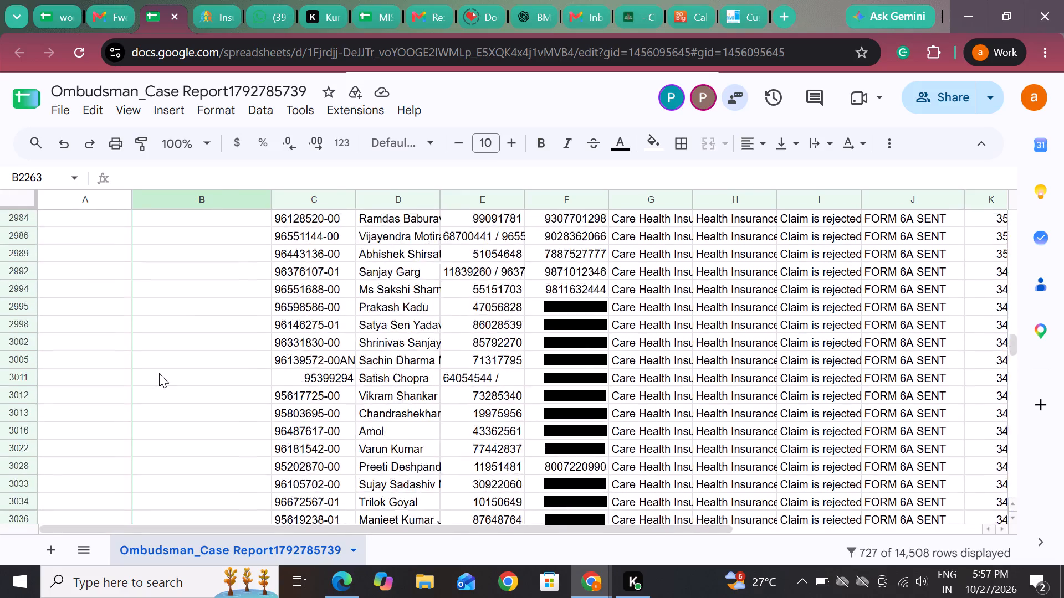
scroll(159, 373, up, 17)
scroll(159, 374, up, 17)
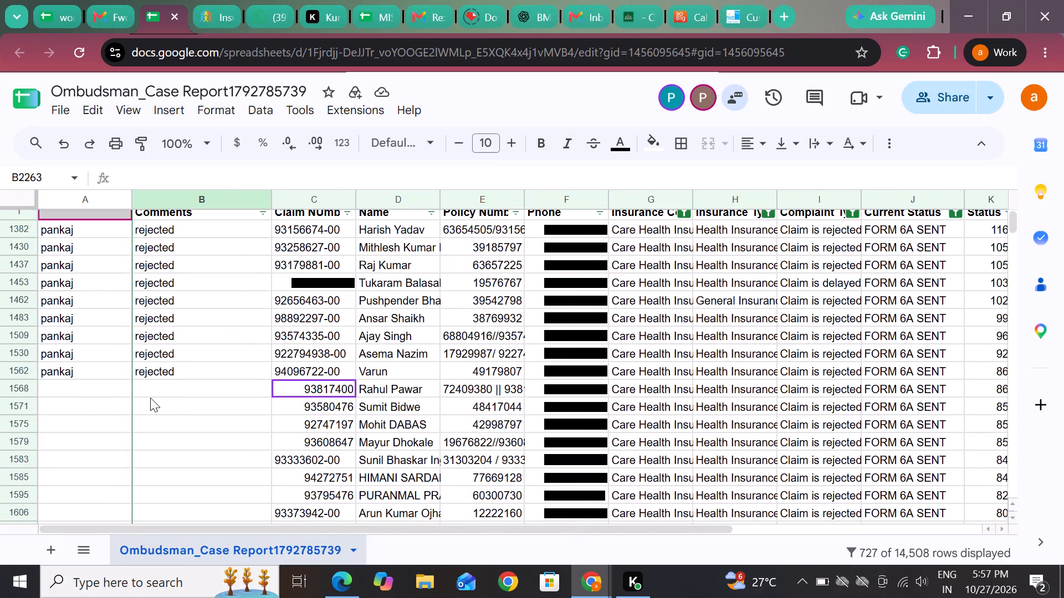
scroll(150, 398, up, 5)
scroll(150, 398, down, 15)
scroll(150, 398, down, 8)
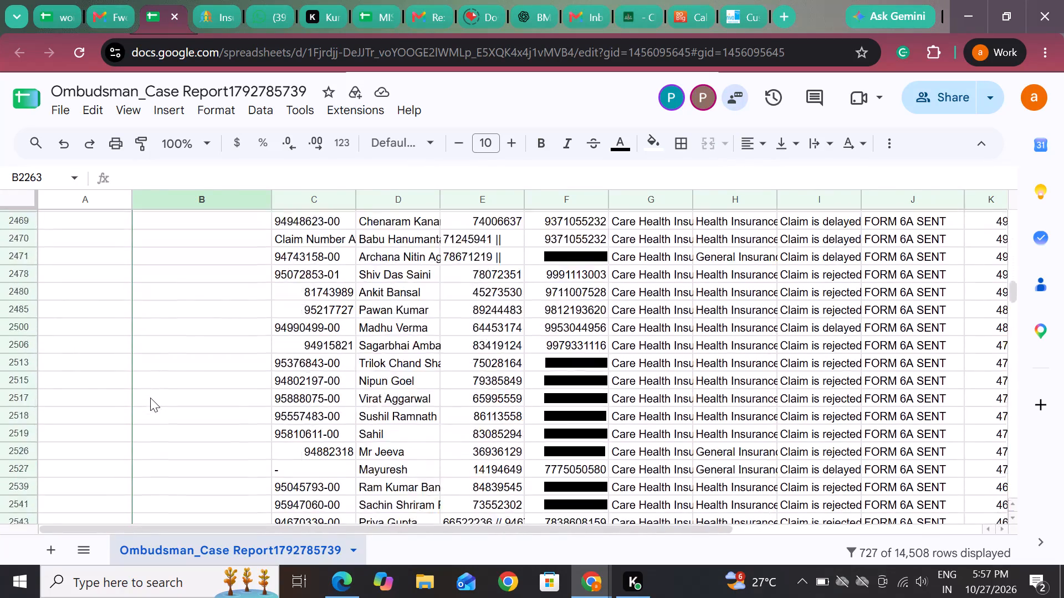
scroll(150, 398, down, 15)
scroll(150, 398, down, 14)
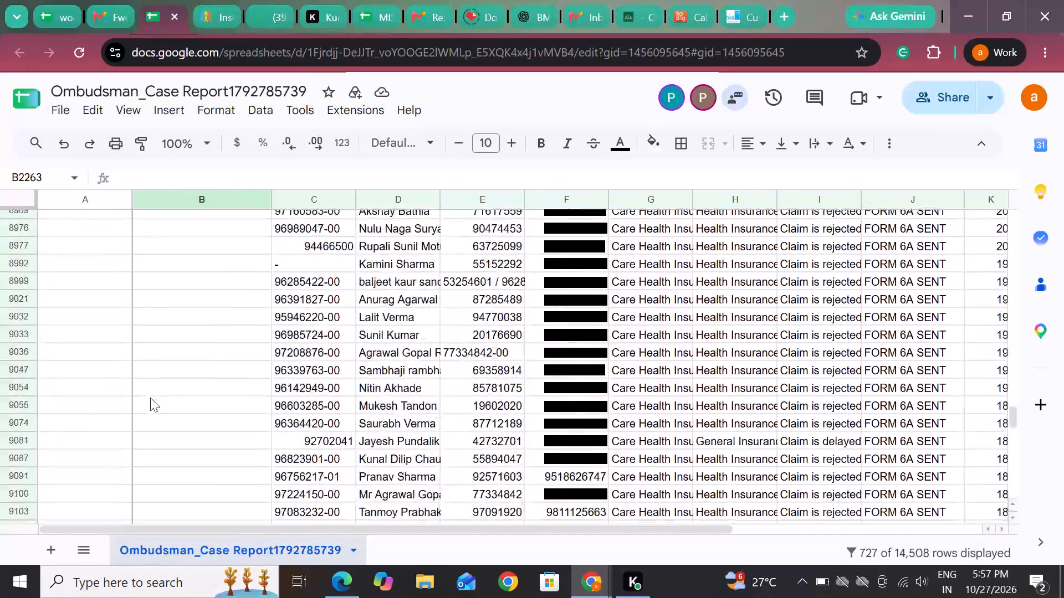
scroll(150, 398, down, 14)
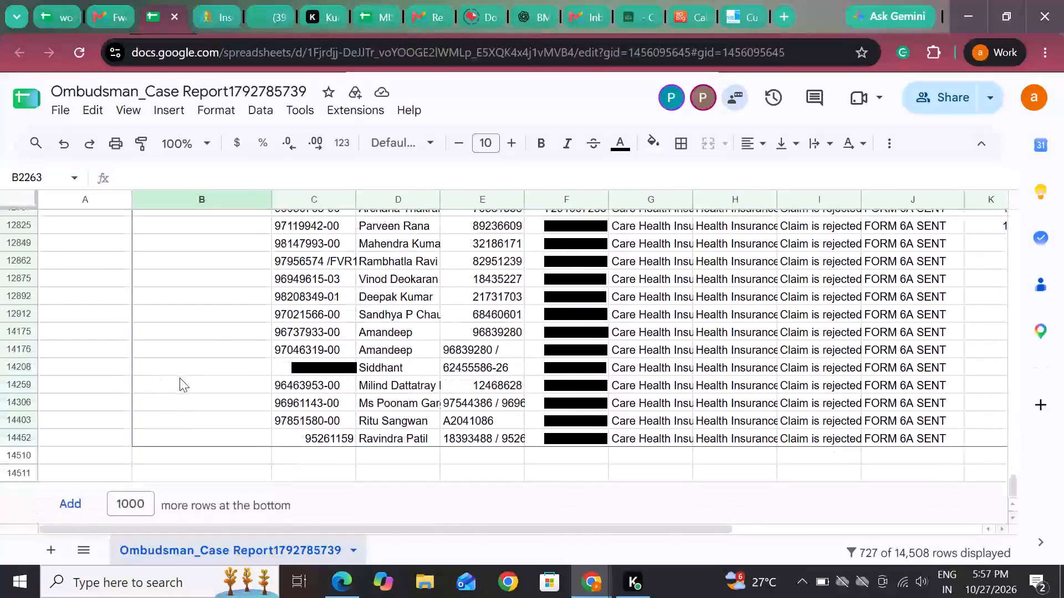
scroll(180, 378, up, 19)
scroll(180, 378, up, 14)
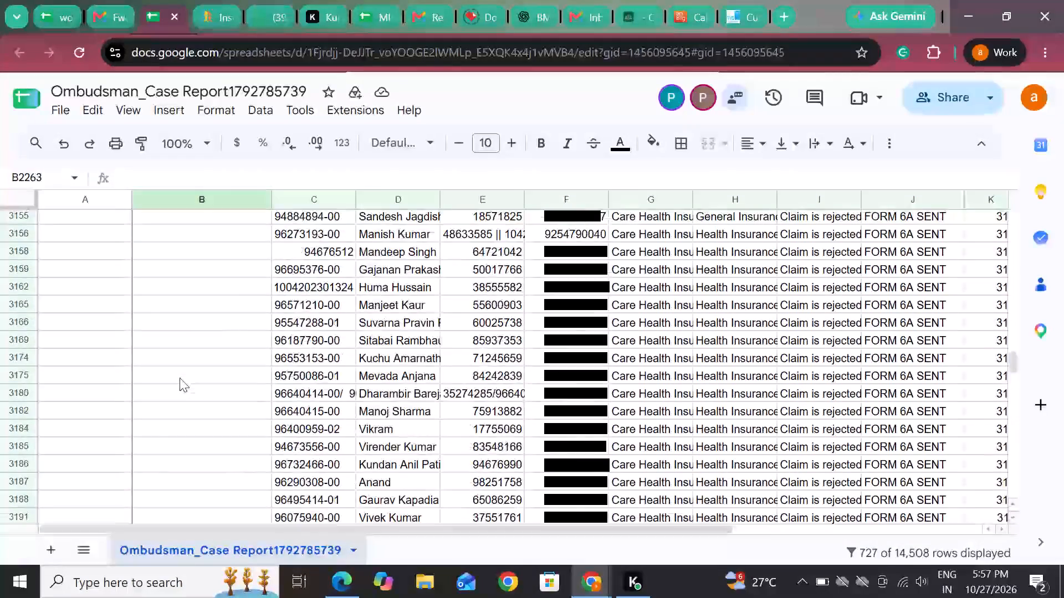
scroll(180, 378, left, 5)
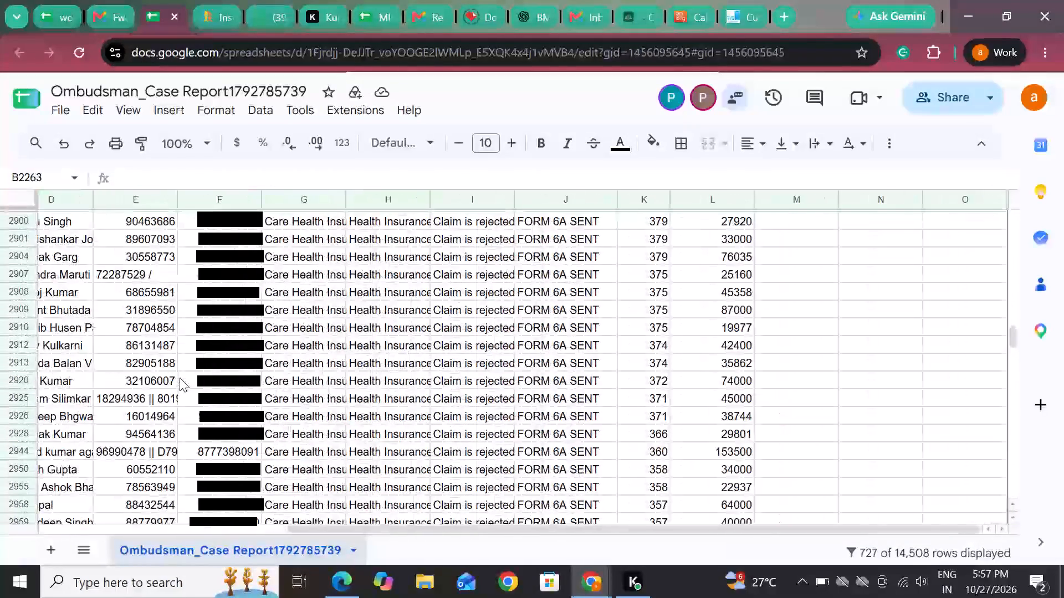
scroll(180, 378, left, 1)
scroll(180, 378, right, 6)
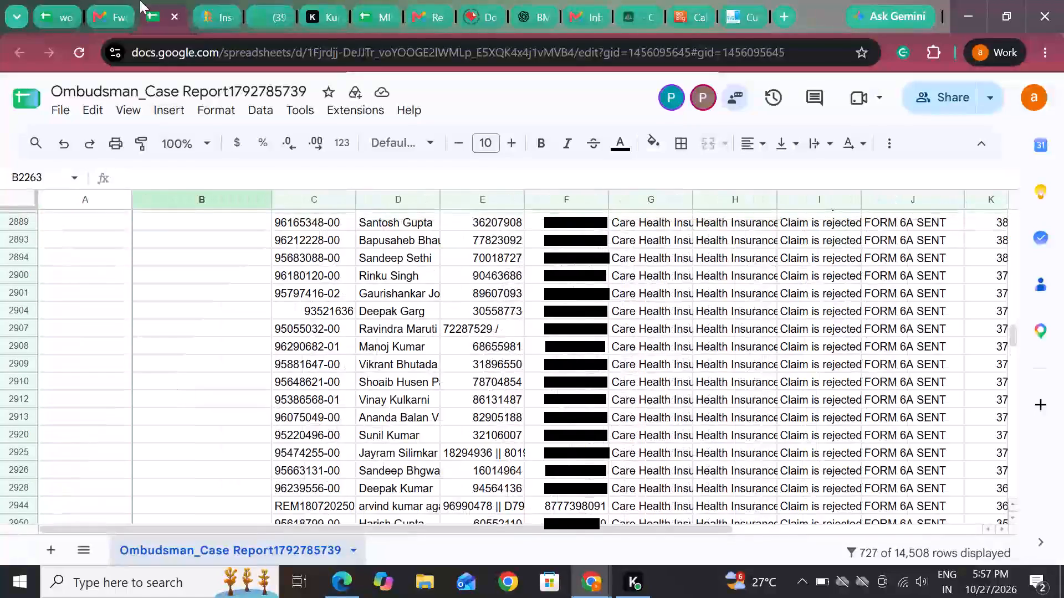
scroll(197, 161, up, 7)
scroll(173, 283, up, 17)
scroll(173, 283, down, 5)
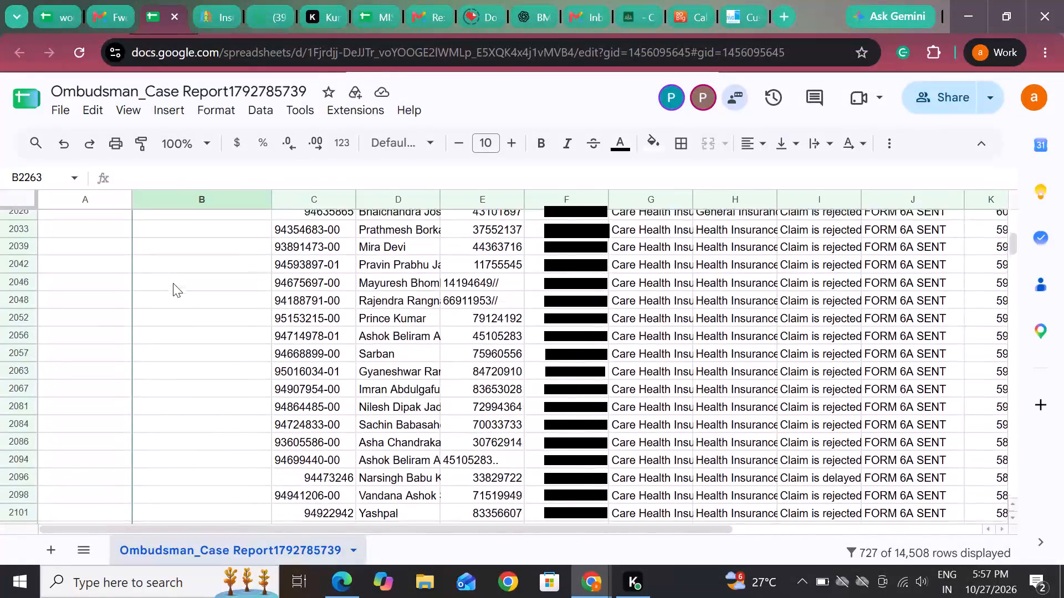
scroll(173, 283, down, 7)
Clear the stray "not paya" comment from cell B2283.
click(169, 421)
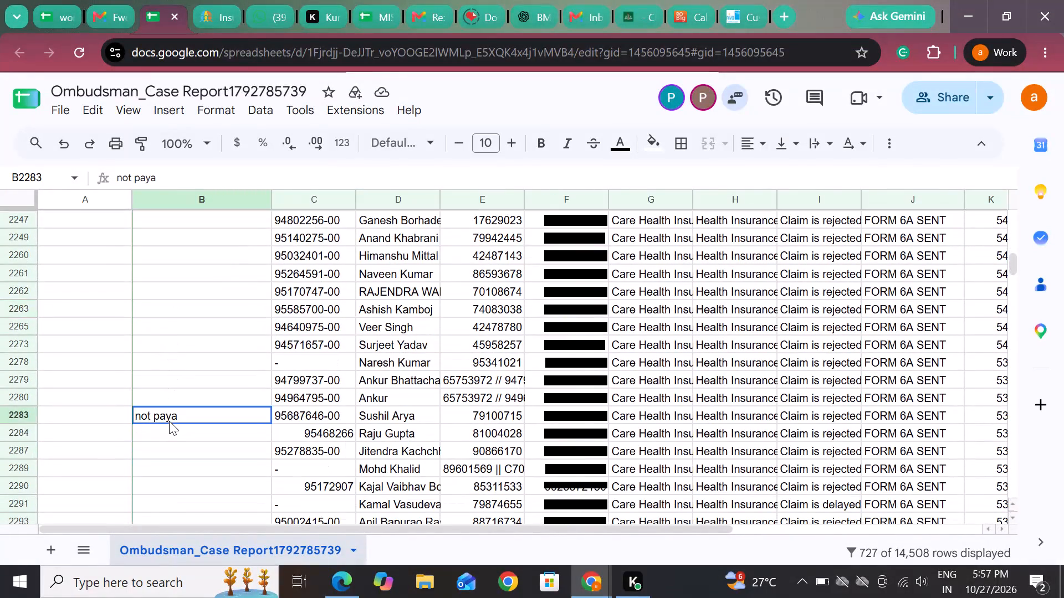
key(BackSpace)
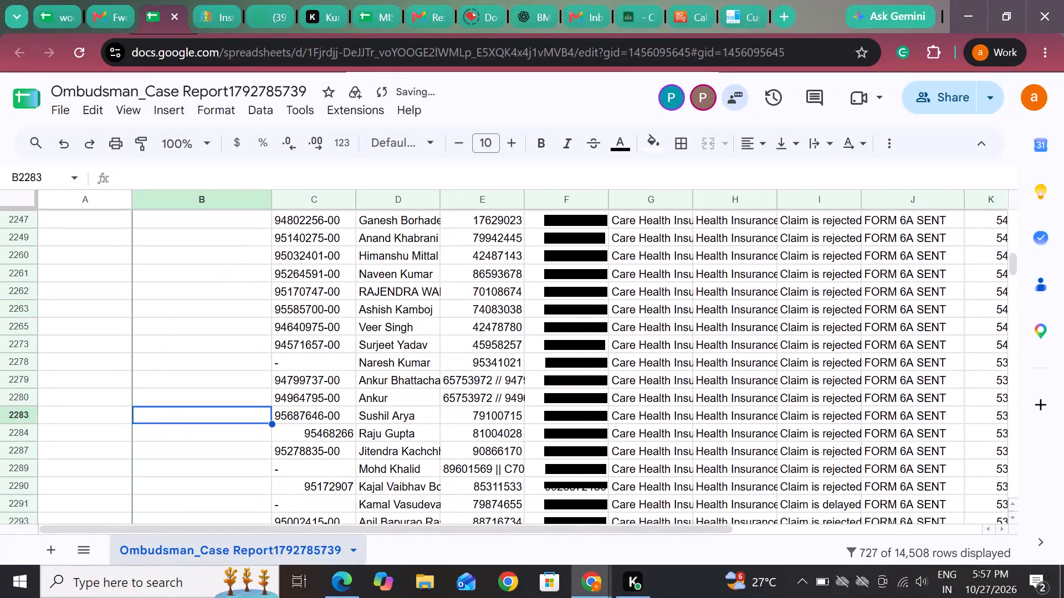
Enter "anupam" as the assignee in cell A2262 of the filtered Care Health Insurance rows.
click(77, 296)
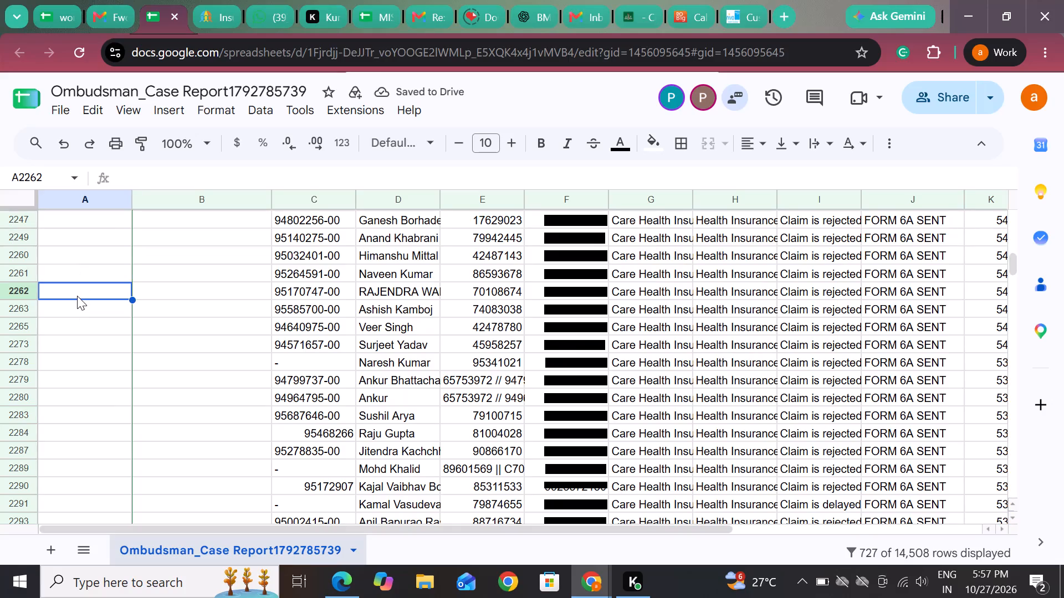
text(anupam)
key(space)
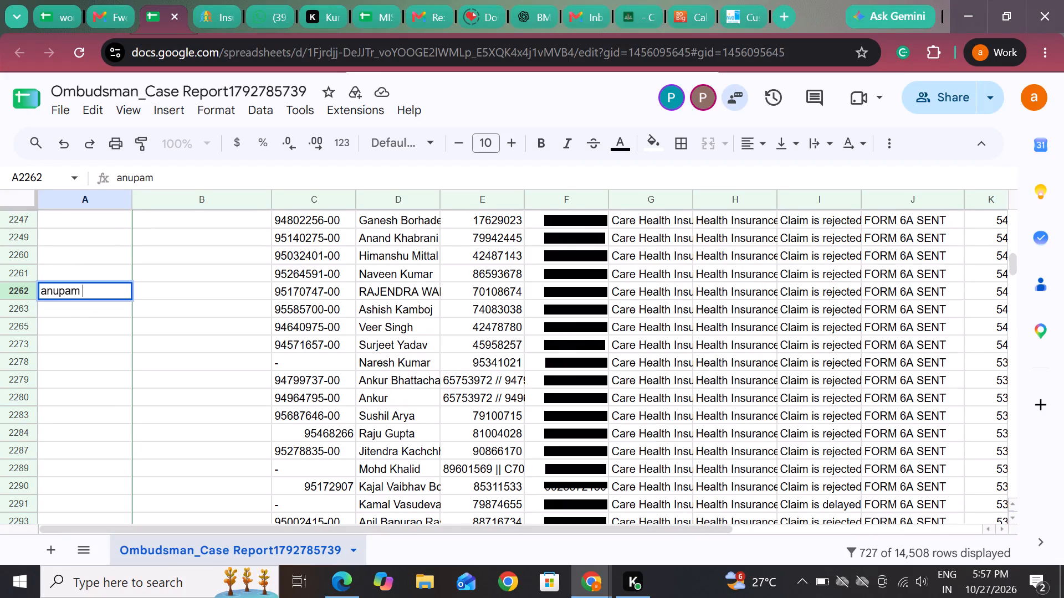
Switch to the Smartflo cloud phone portal and check its Live Calls overview.
click(708, 20)
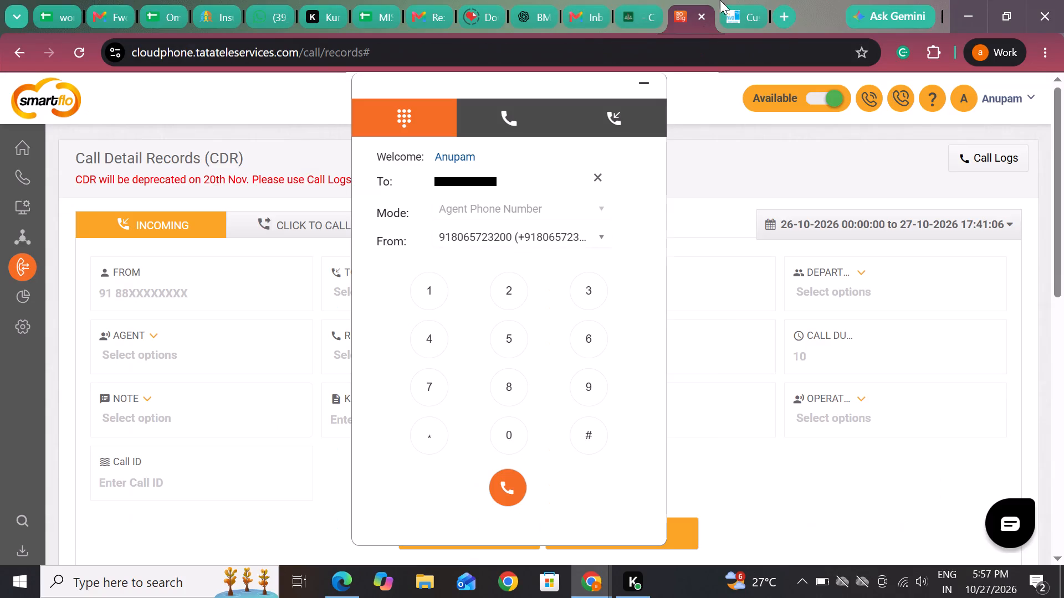
scroll(279, 274, up, 5)
click(20, 178)
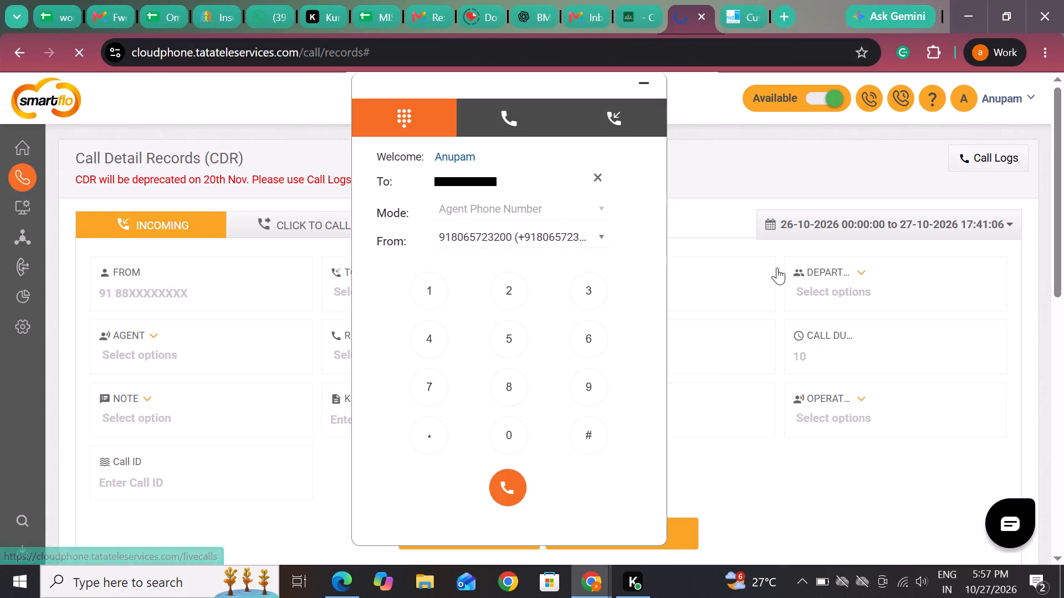
click(1005, 159)
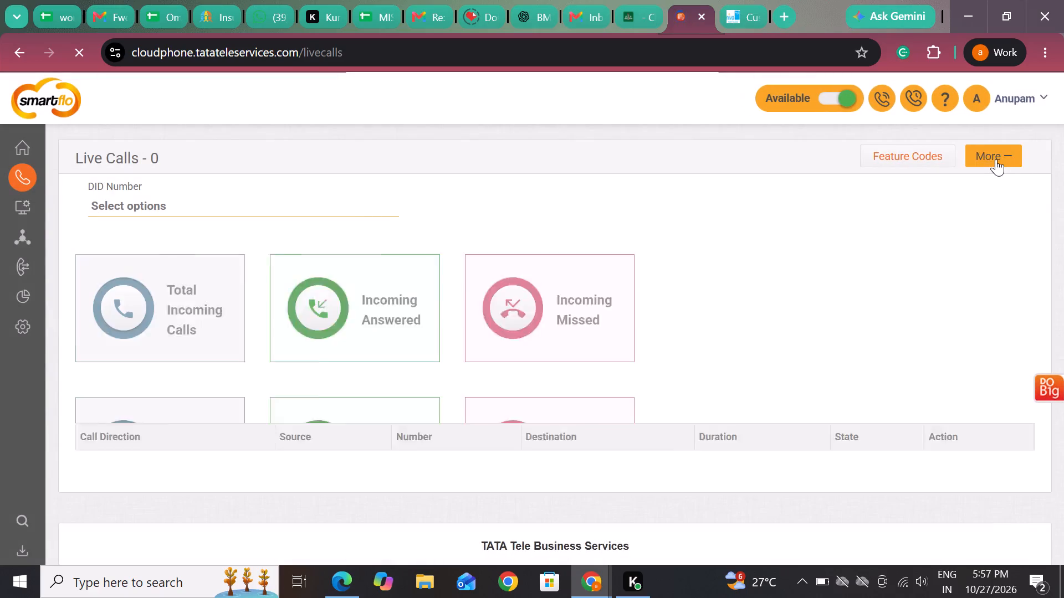
click(991, 158)
click(991, 158)
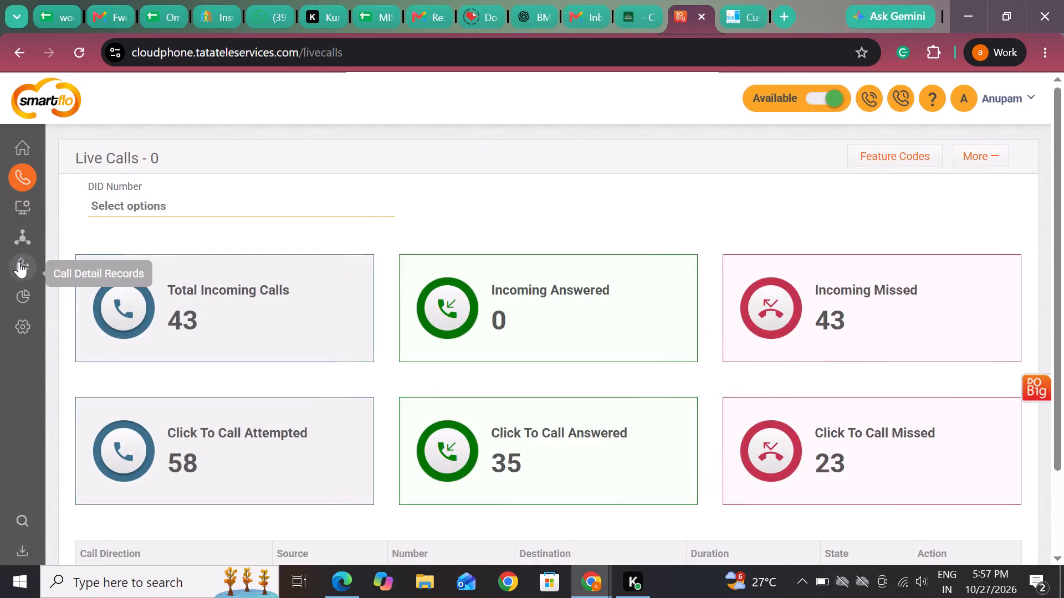
Open the call detail records in Smartflo to review the day's call logs.
click(19, 264)
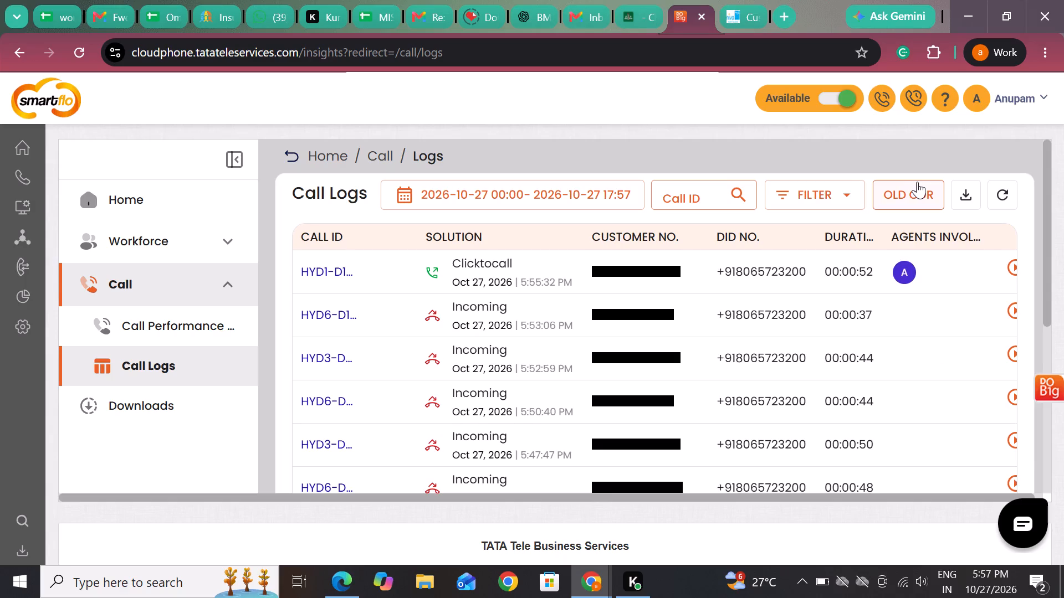
In the old call detail records, set the date range to Today and review the click-to-call entries and their results.
click(908, 199)
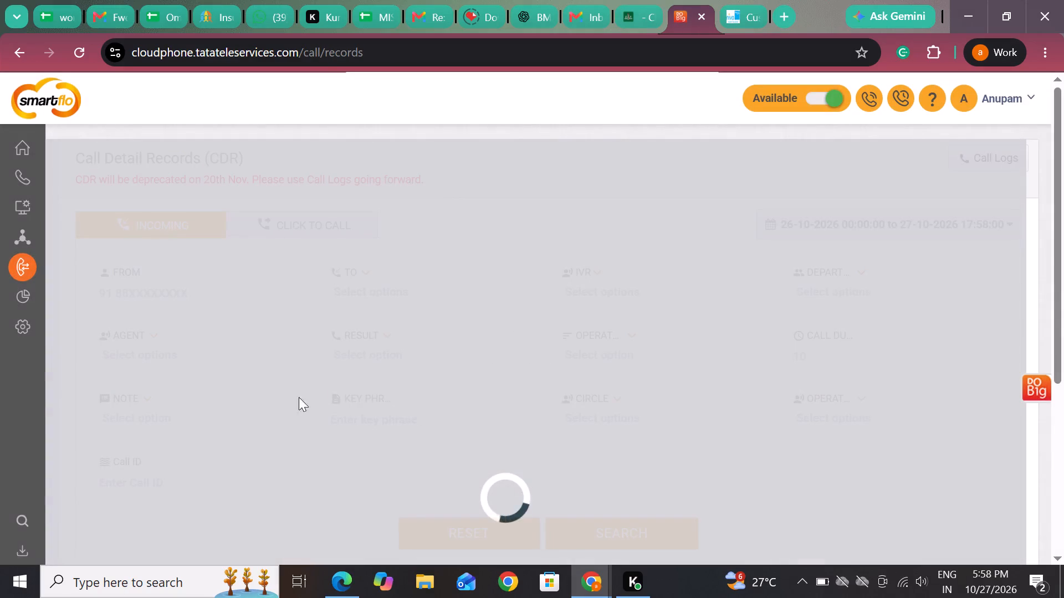
click(773, 225)
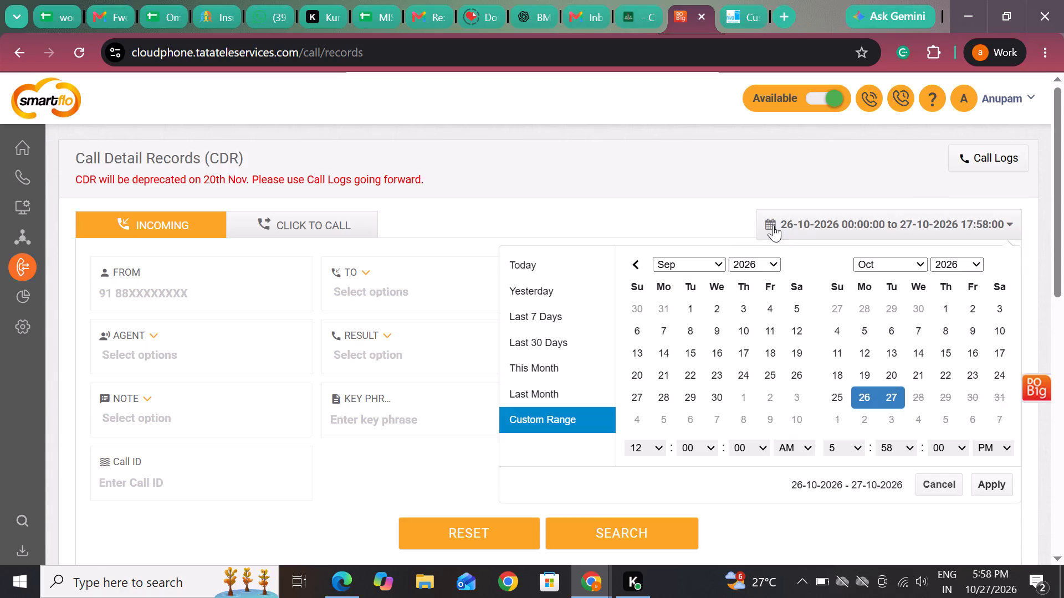
click(547, 272)
click(273, 229)
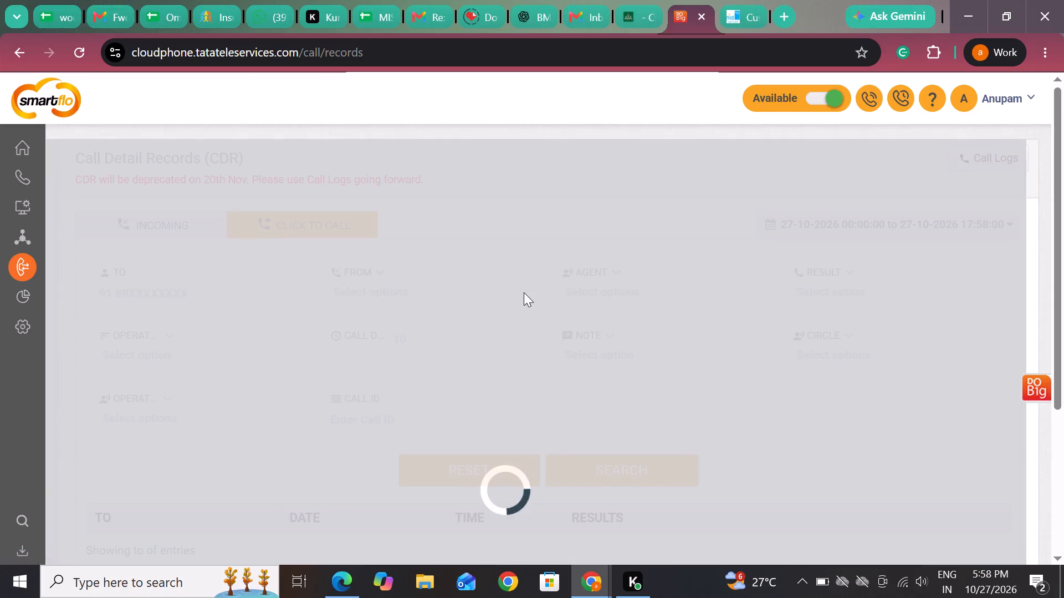
scroll(476, 262, down, 15)
scroll(374, 332, up, 3)
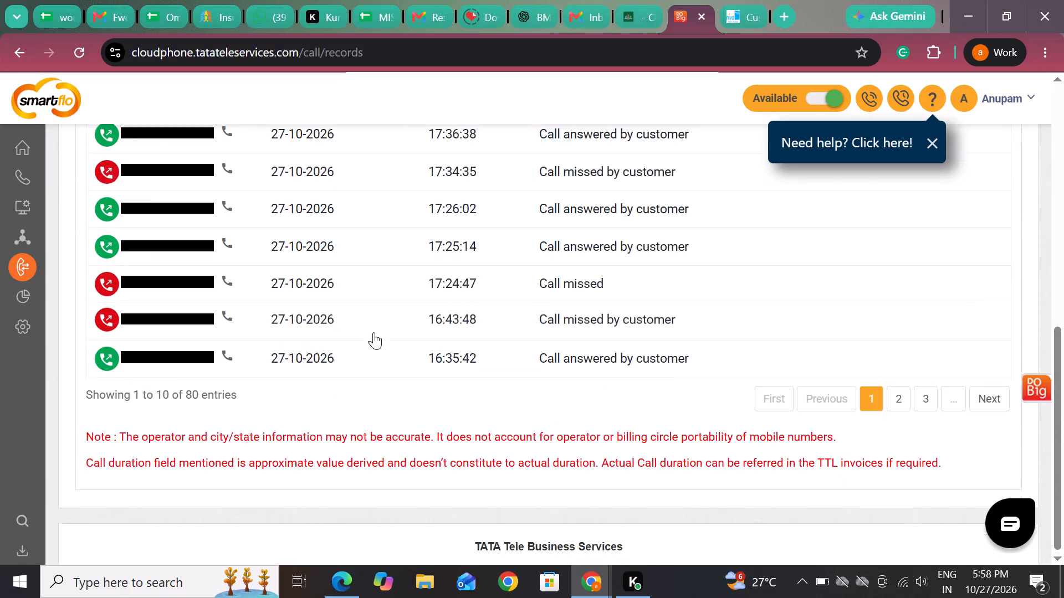
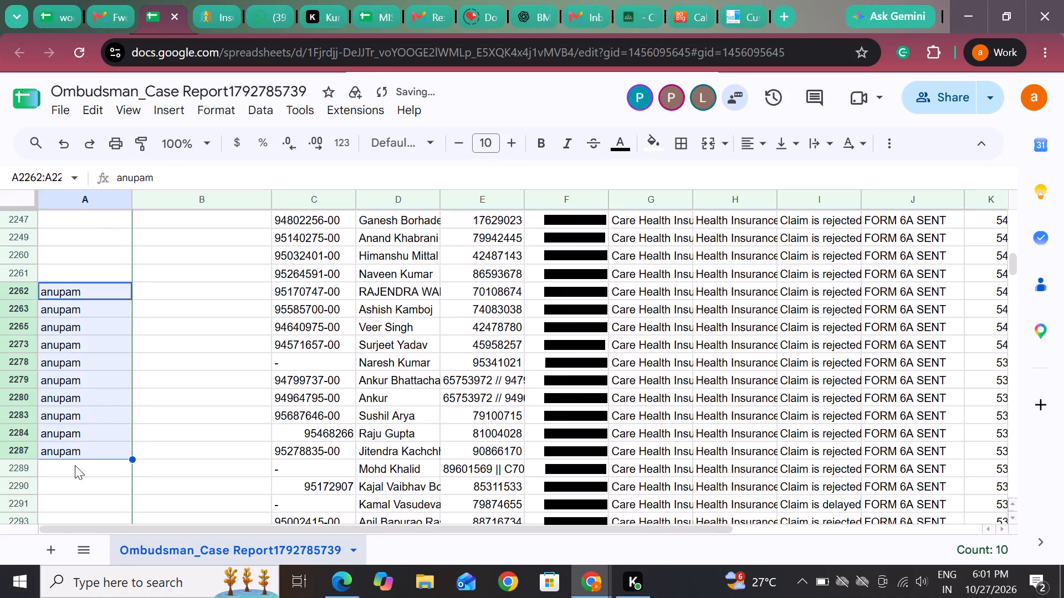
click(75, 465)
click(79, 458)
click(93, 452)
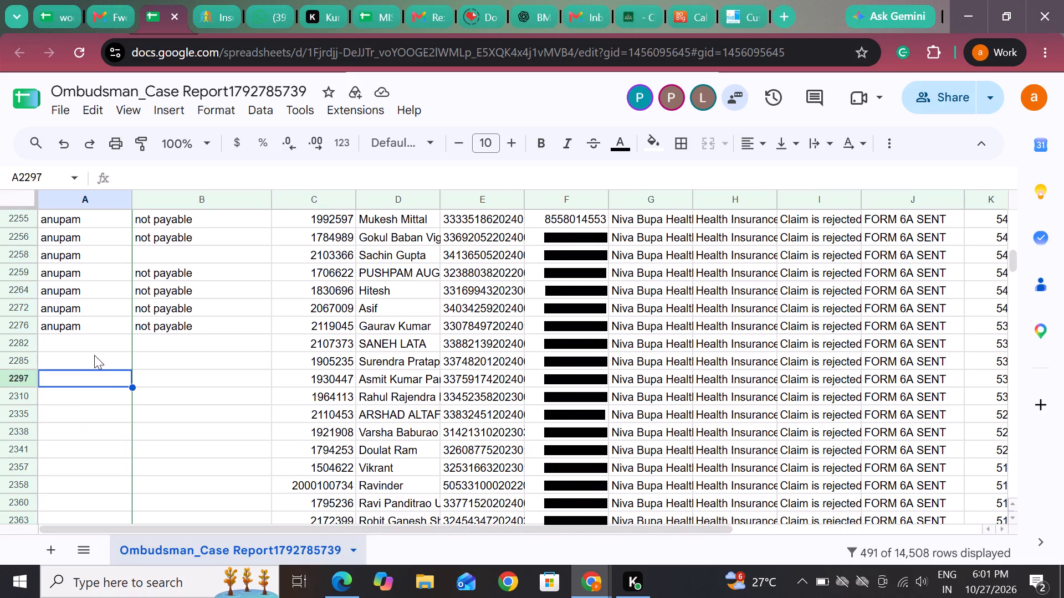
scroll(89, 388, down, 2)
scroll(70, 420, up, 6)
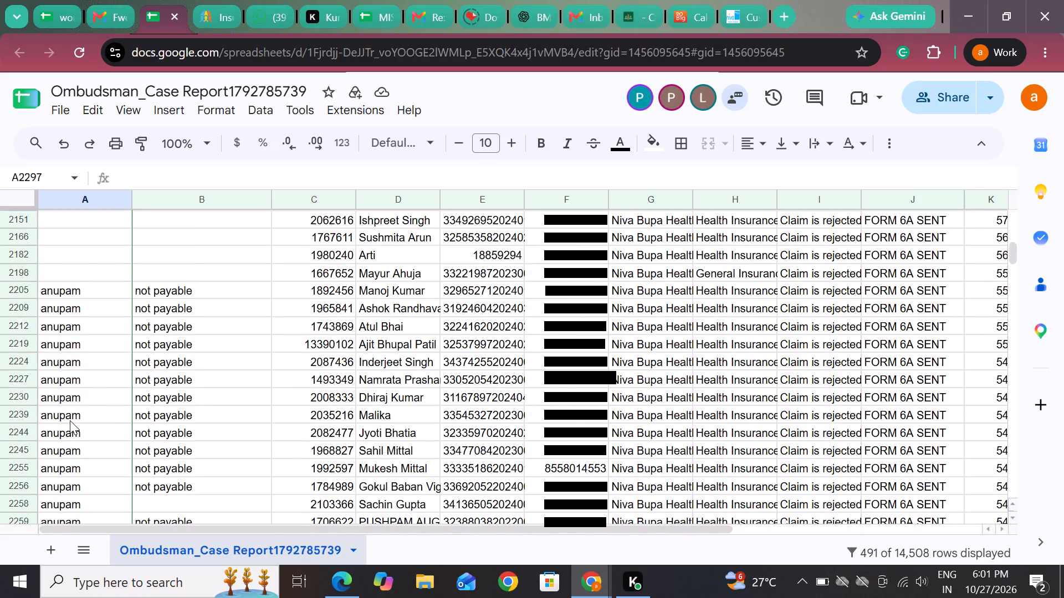
Review the assignee and comment entries in the filtered Niva Bupa rows, from the anupam block down to the end of the list.
scroll(74, 405, down, 2)
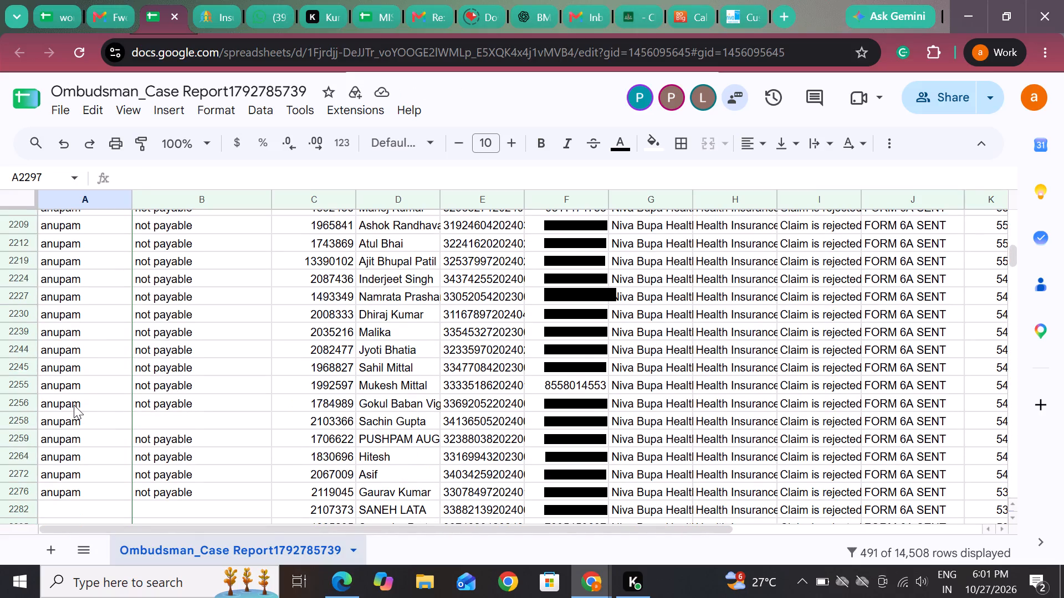
scroll(74, 405, up, 2)
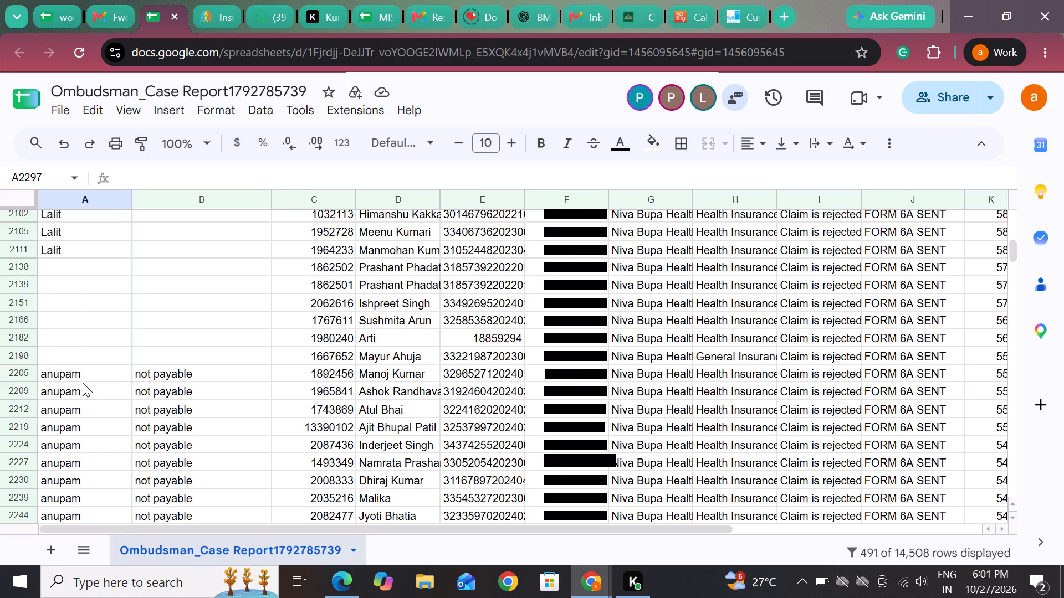
click(85, 377)
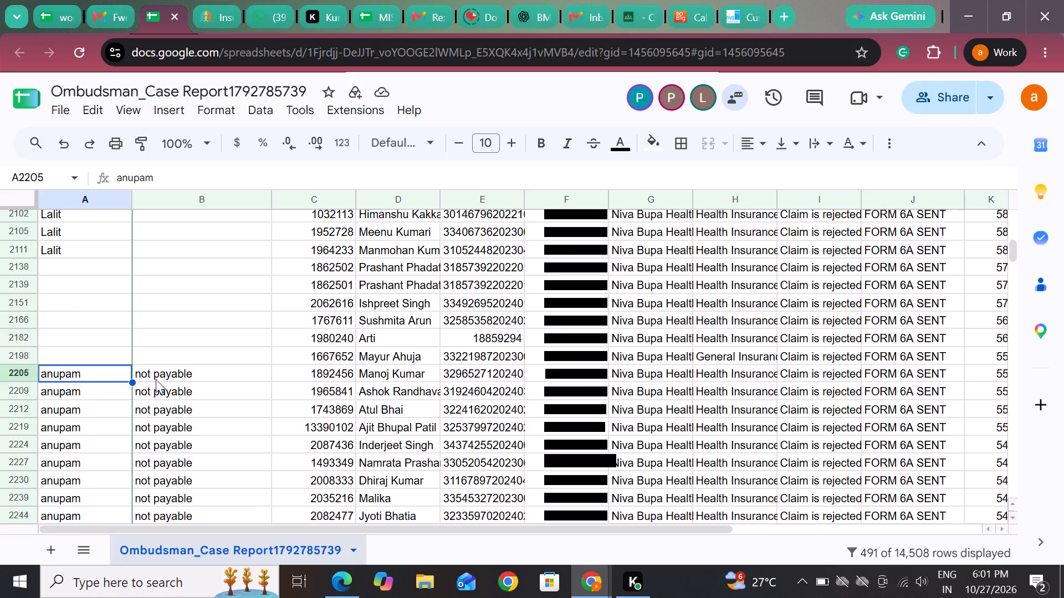
scroll(156, 380, down, 7)
scroll(141, 403, up, 4)
click(95, 407)
scroll(95, 408, down, 2)
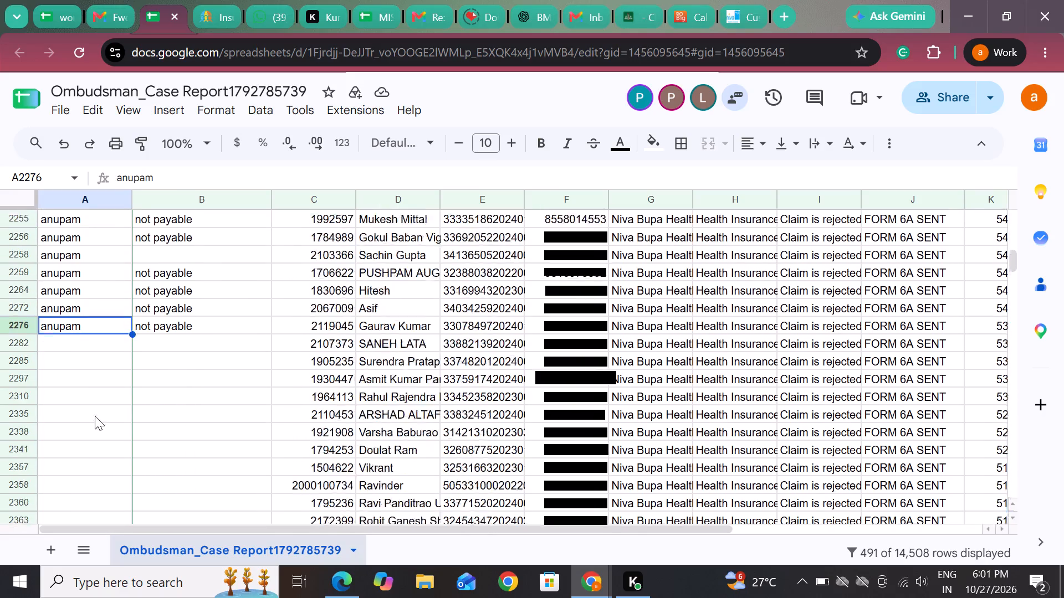
scroll(95, 416, down, 13)
scroll(95, 427, down, 18)
scroll(95, 427, down, 9)
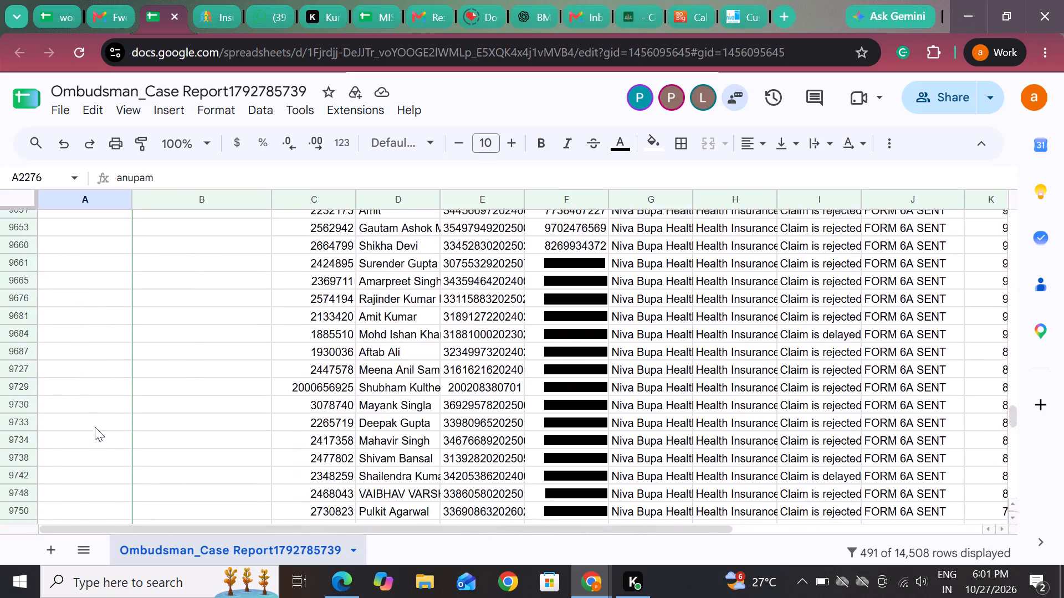
scroll(95, 427, down, 16)
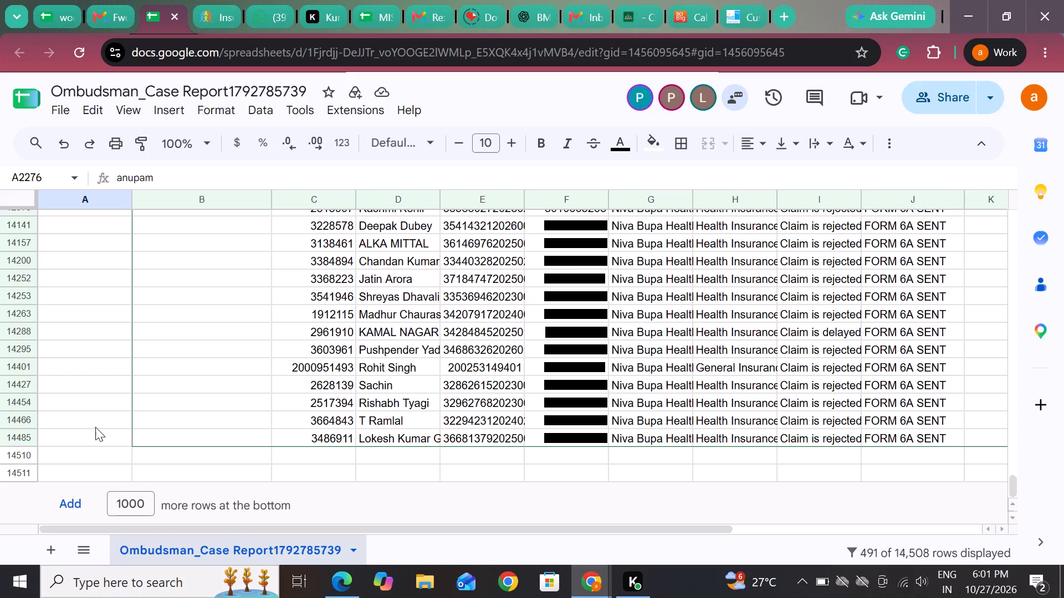
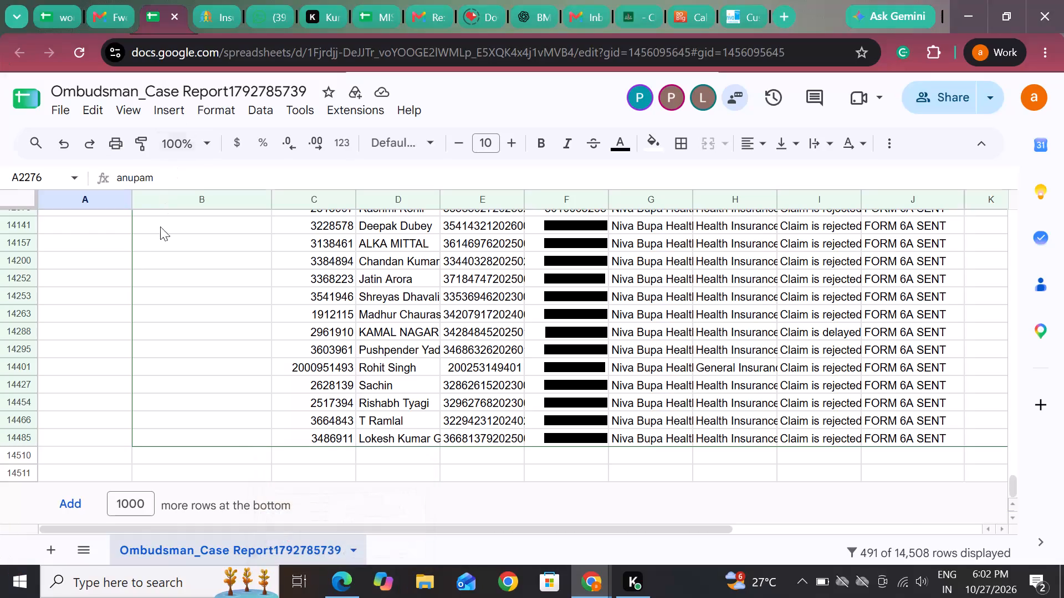
Examine the filtered Niva Bupa rows around and below the anupam block, including their assignee, age and amount columns.
scroll(118, 281, up, 8)
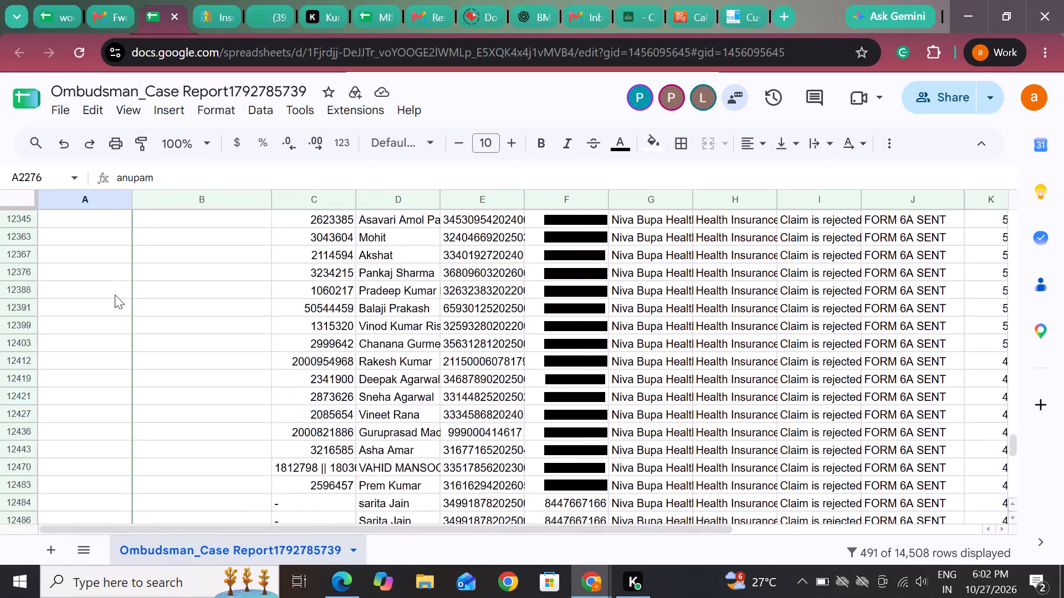
scroll(112, 325, up, 13)
scroll(119, 352, up, 10)
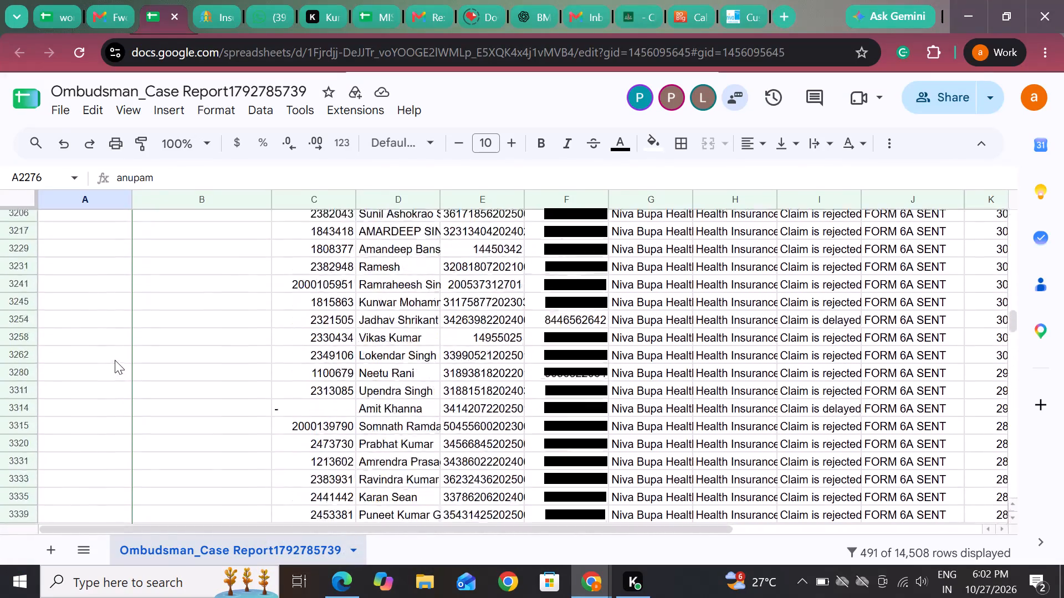
scroll(115, 360, up, 11)
scroll(115, 360, right, 1)
scroll(115, 360, down, 1)
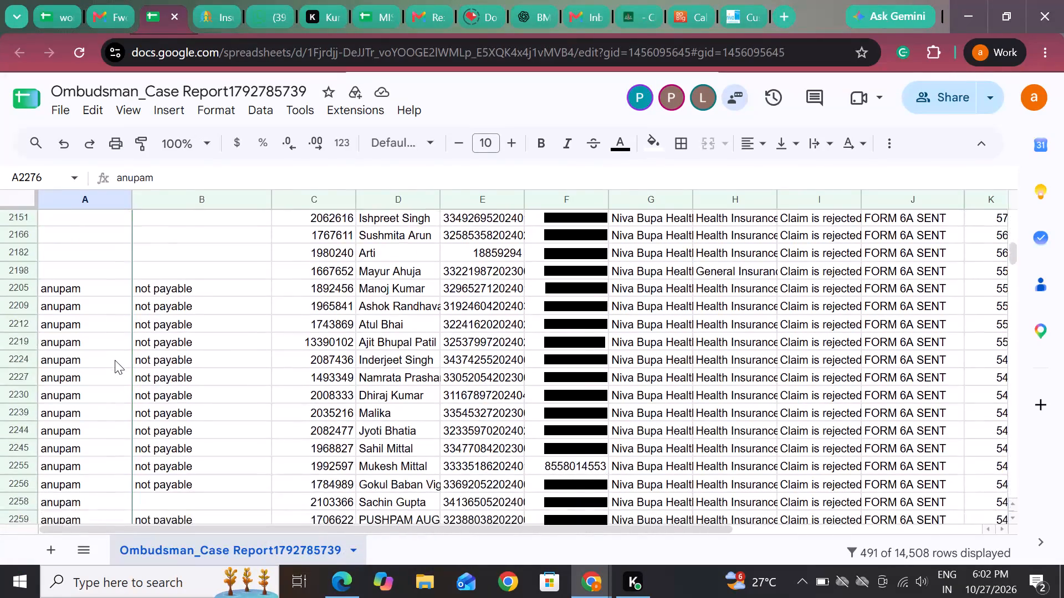
scroll(115, 360, down, 2)
click(115, 360)
click(99, 320)
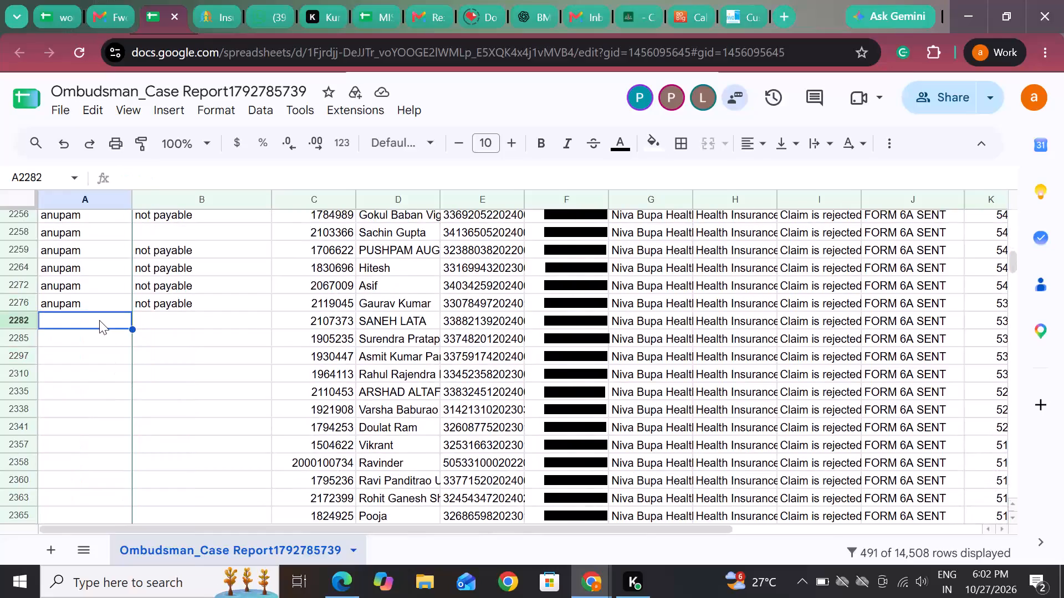
click(126, 340)
scroll(433, 392, left, 1)
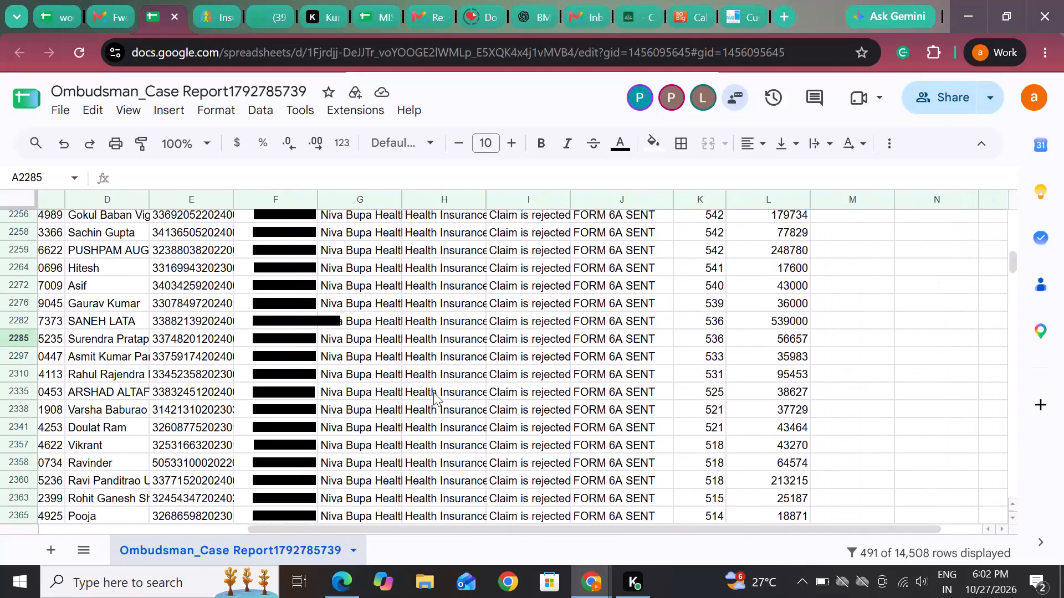
scroll(433, 392, left, 2)
scroll(433, 392, down, 7)
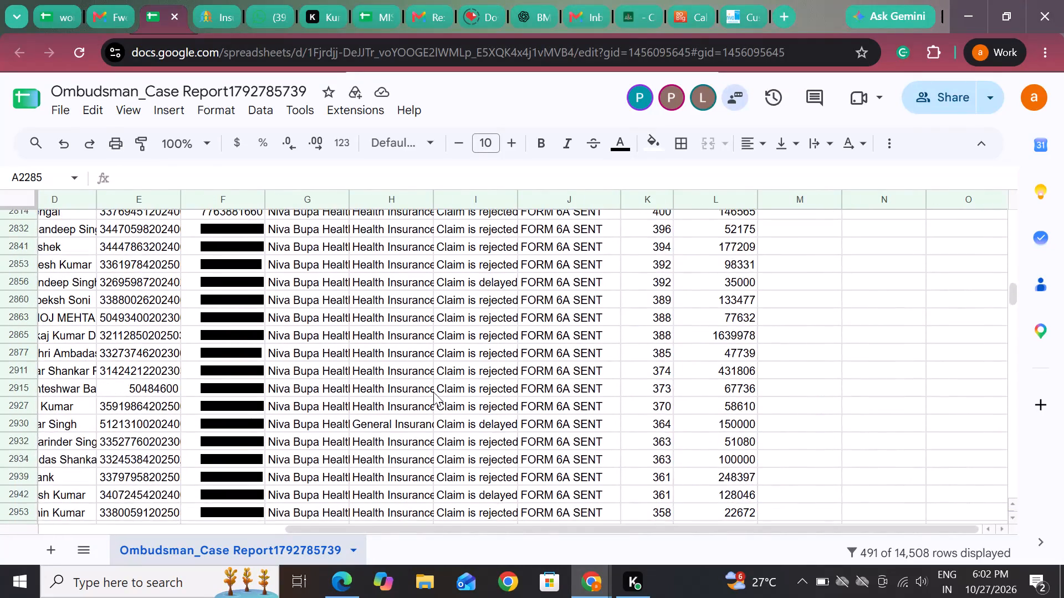
scroll(433, 392, down, 8)
scroll(432, 392, up, 8)
scroll(321, 403, right, 8)
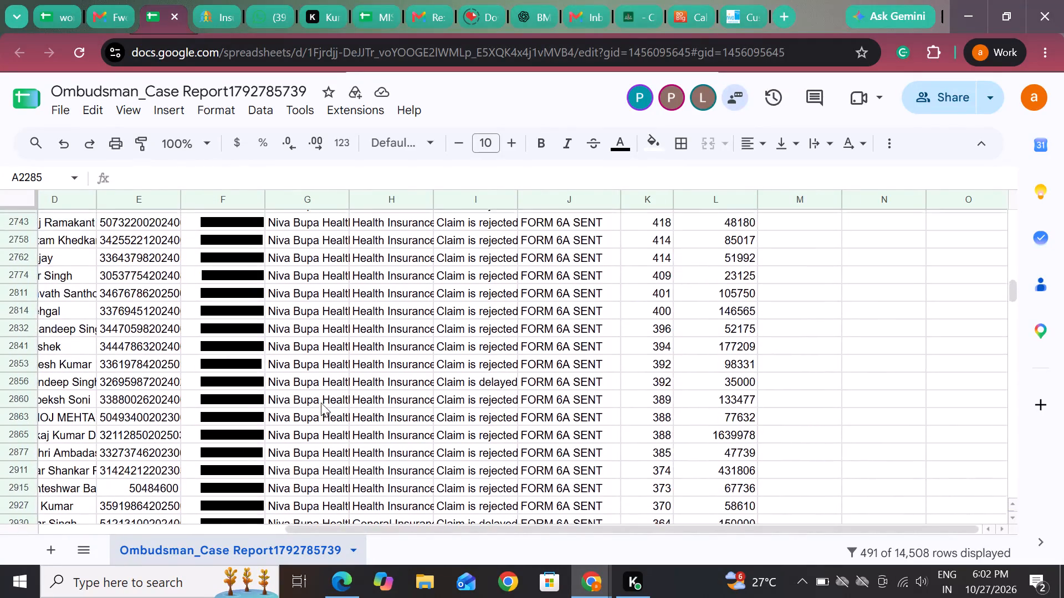
scroll(321, 403, right, 8)
scroll(165, 336, up, 11)
scroll(109, 334, up, 4)
scroll(109, 334, down, 6)
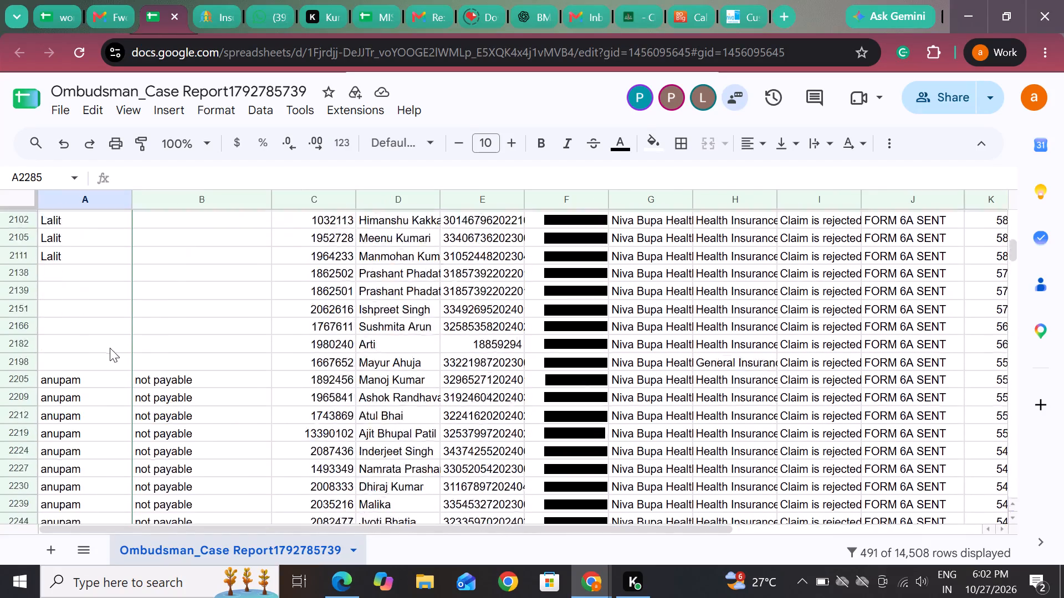
Fill the assignee anupam down column A from row 2276 to row 2365.
click(98, 432)
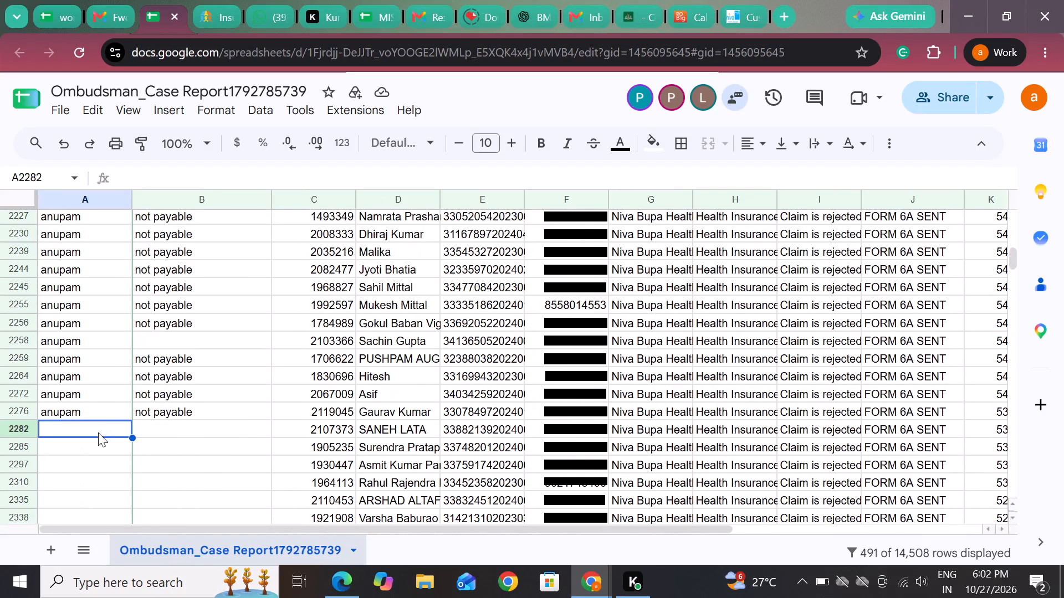
click(91, 411)
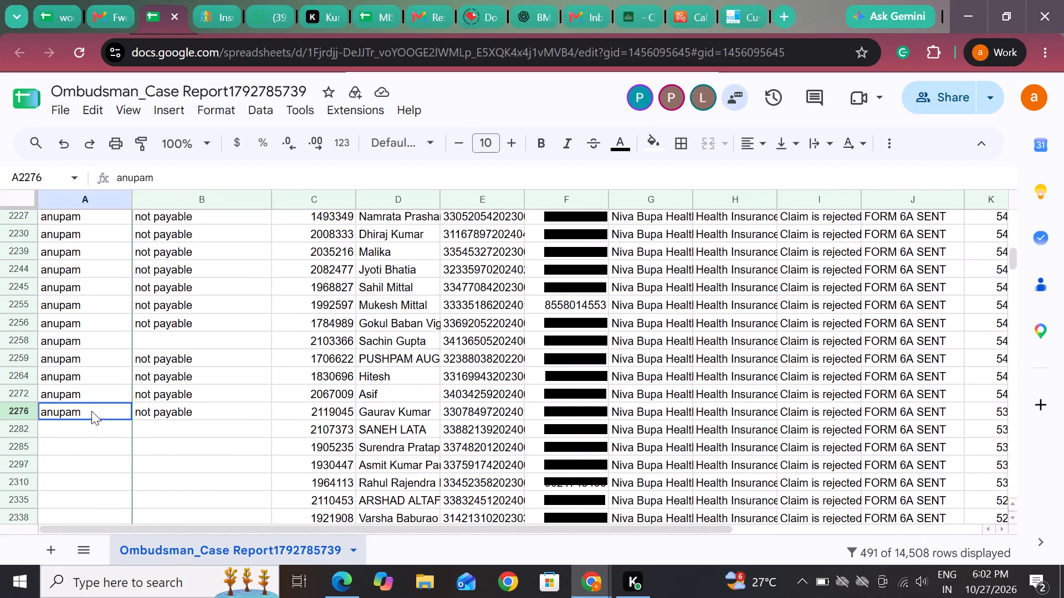
drag(133, 419, 130, 470)
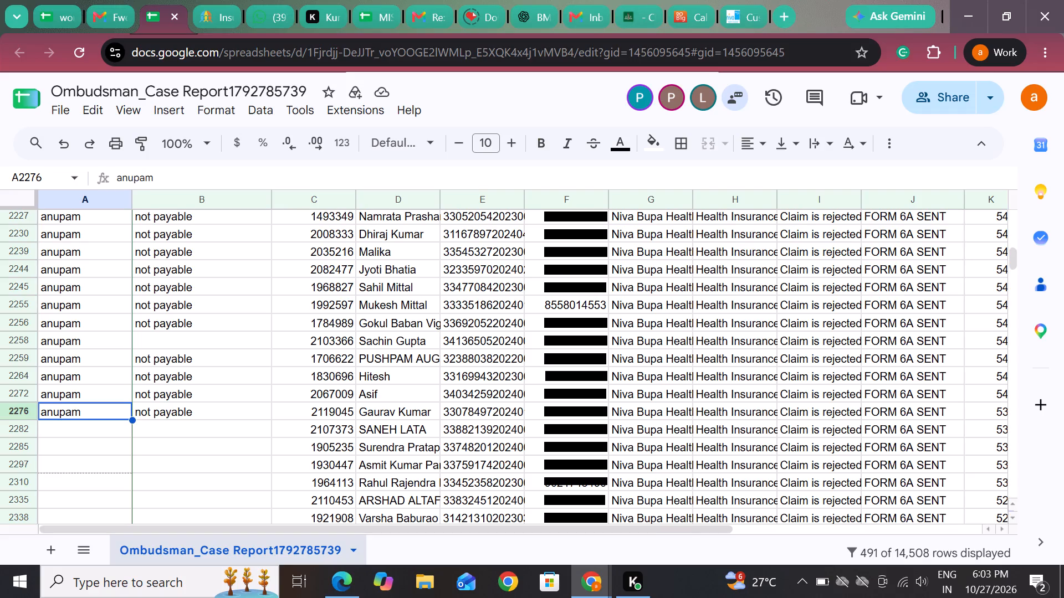
drag(130, 470, 125, 547)
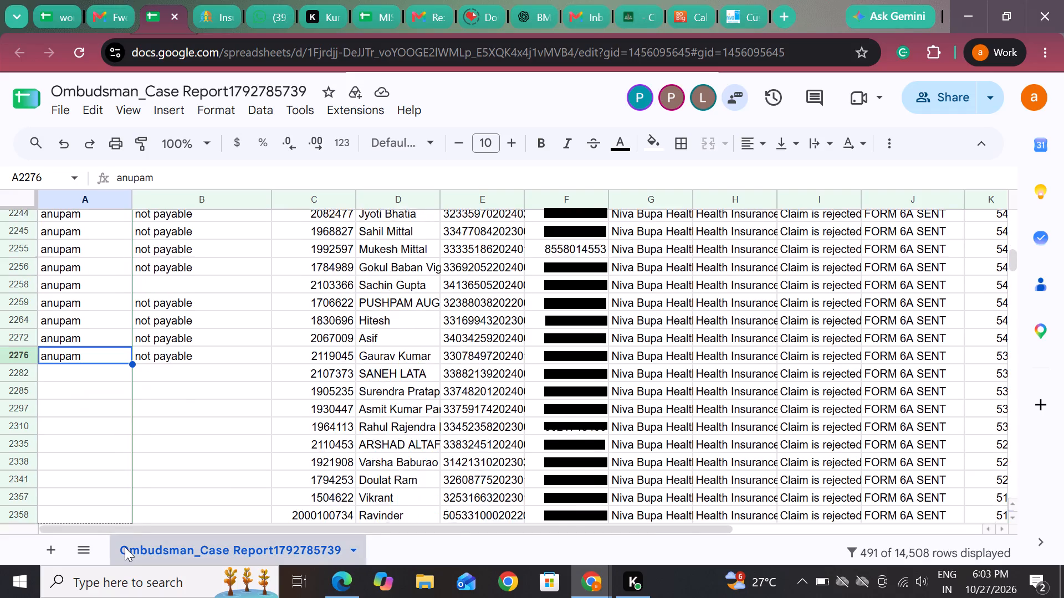
drag(125, 547, 122, 529)
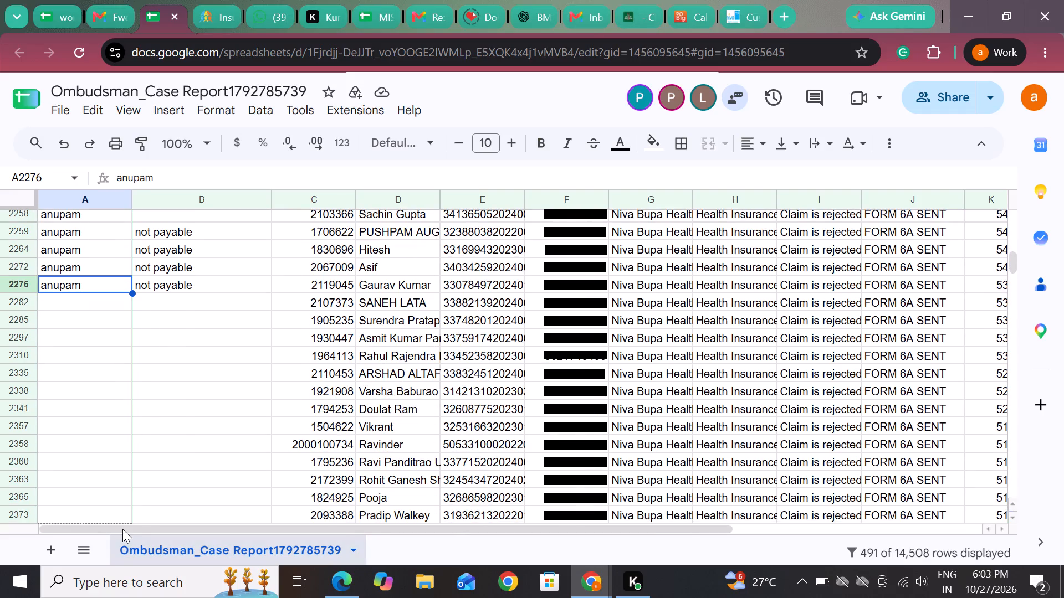
drag(122, 529, 110, 502)
click(110, 502)
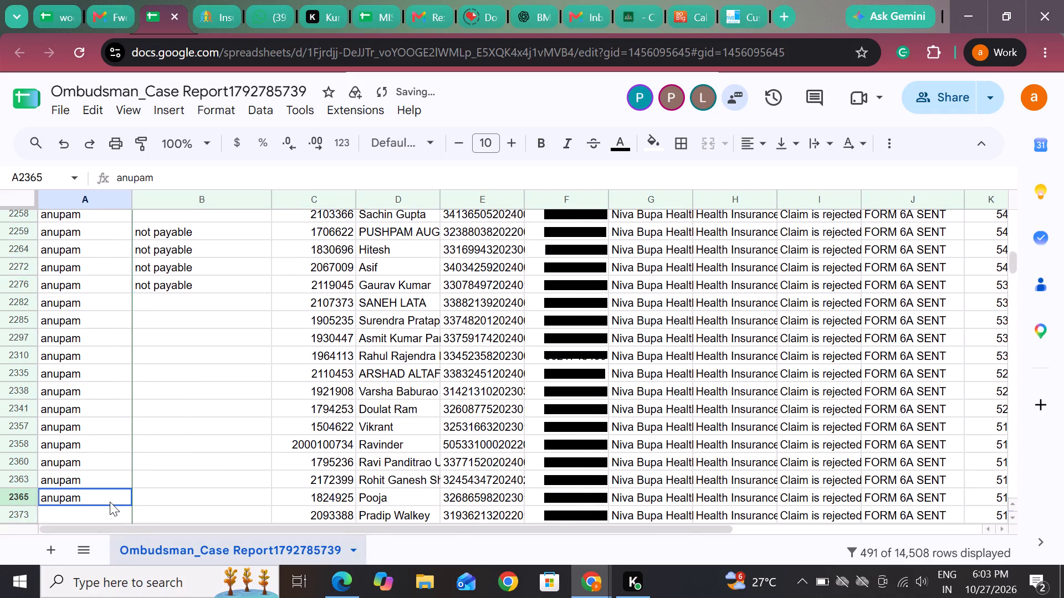
click(91, 338)
click(110, 295)
Check the claim status of the row 2282 claim on the Niva Bupa customer service page.
click(209, 309)
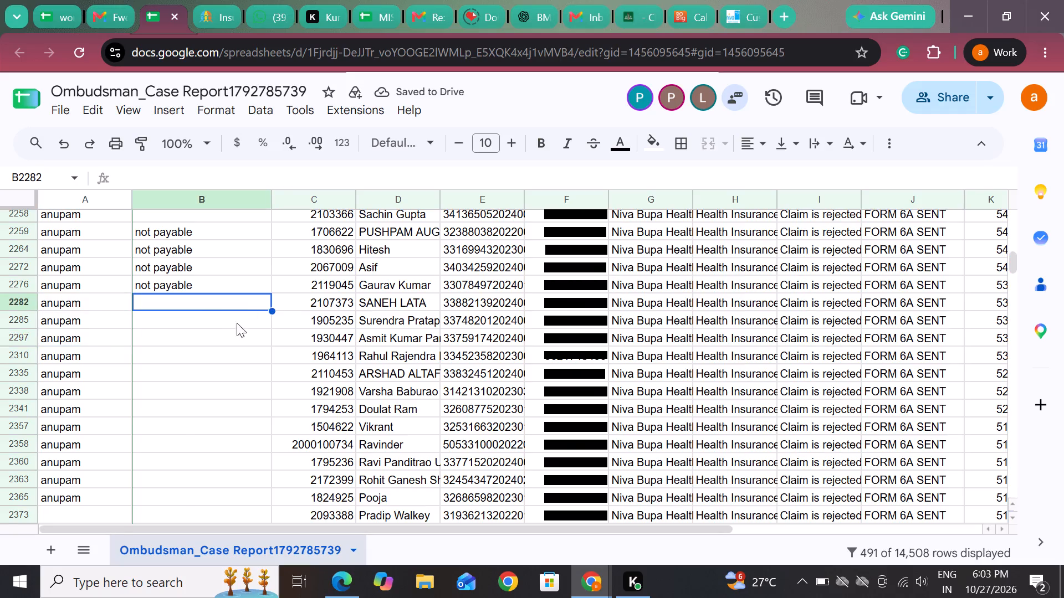
scroll(235, 327, up, 3)
scroll(233, 325, down, 4)
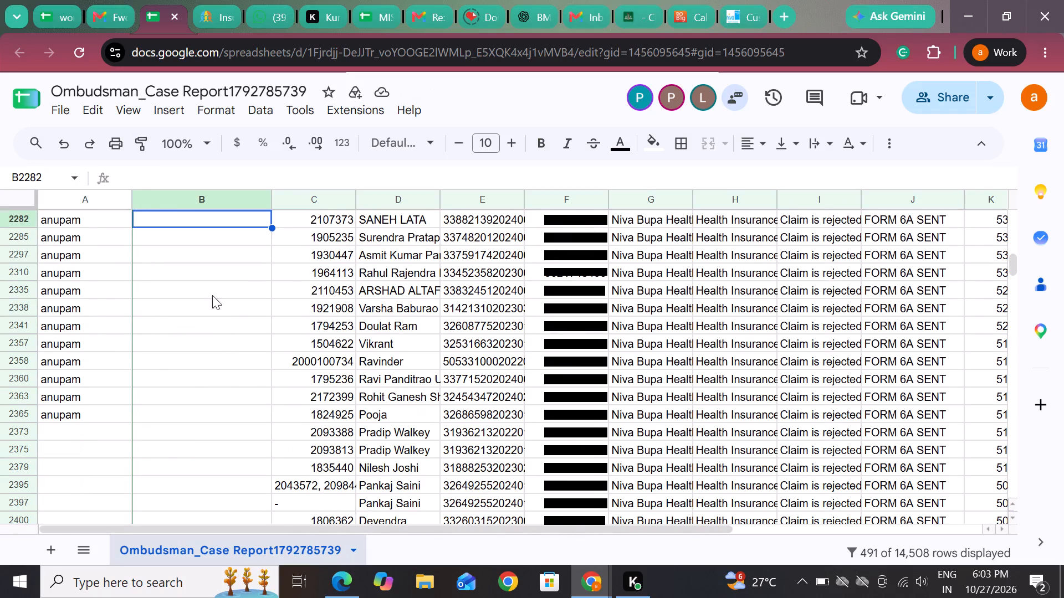
scroll(186, 315, up, 2)
click(334, 385)
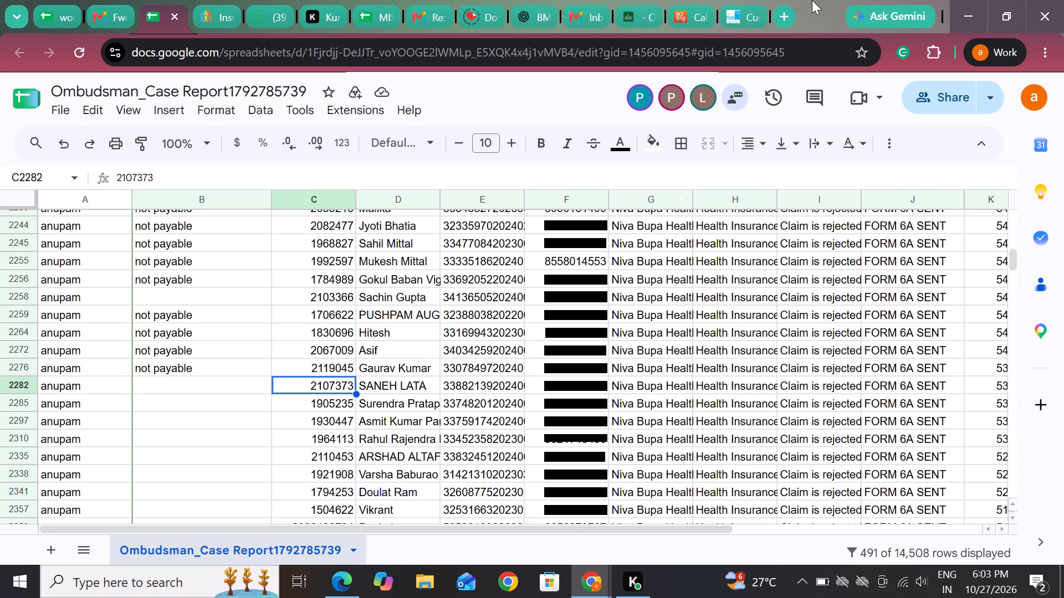
click(744, 25)
scroll(138, 341, up, 4)
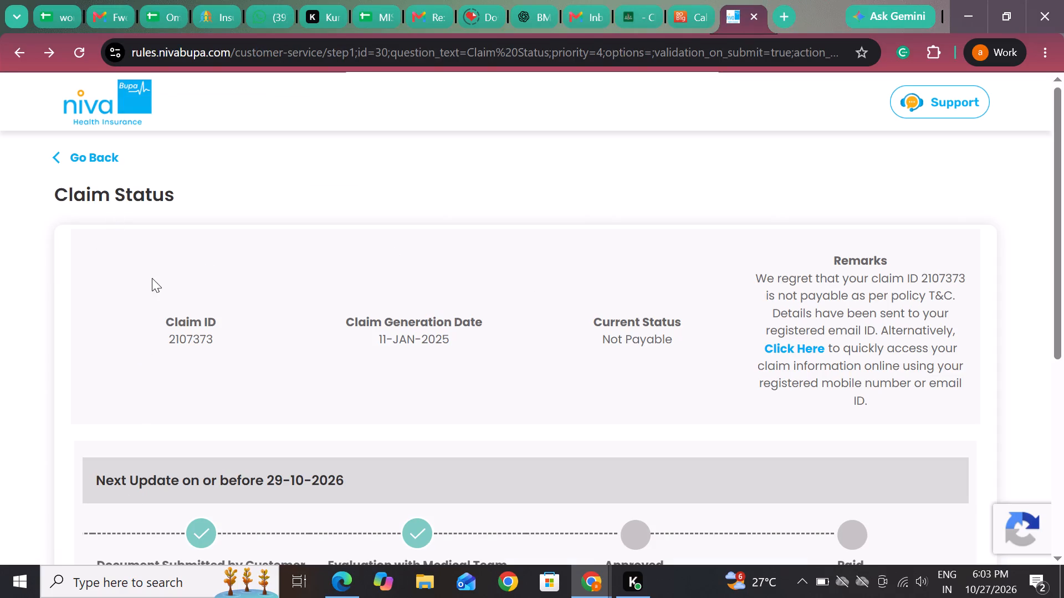
Reload the Niva Bupa claim status form and enter row 2282's claim number from the case report as the reimbursement claim ID.
click(77, 50)
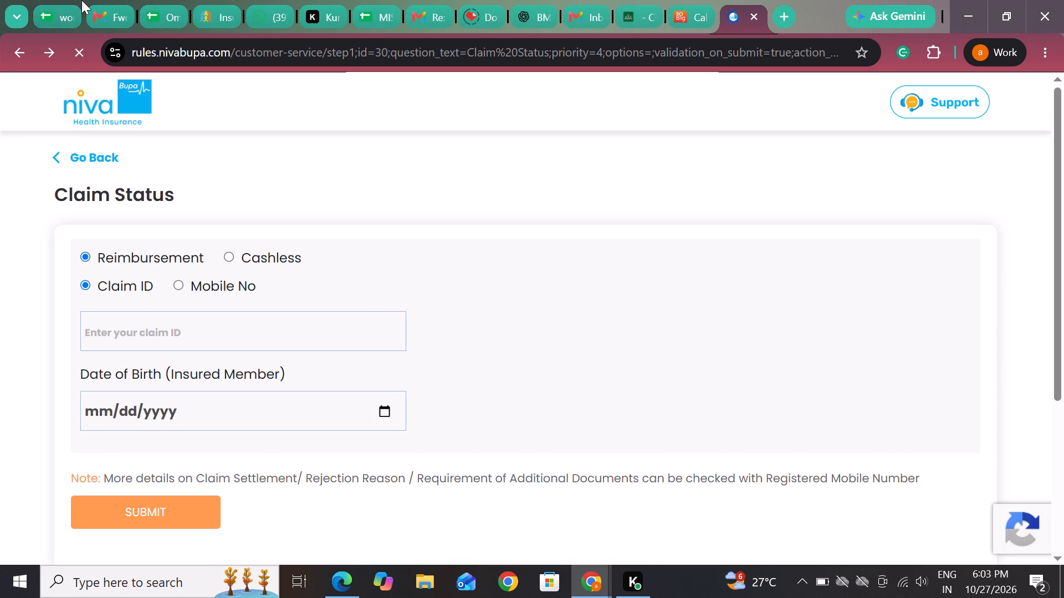
click(160, 25)
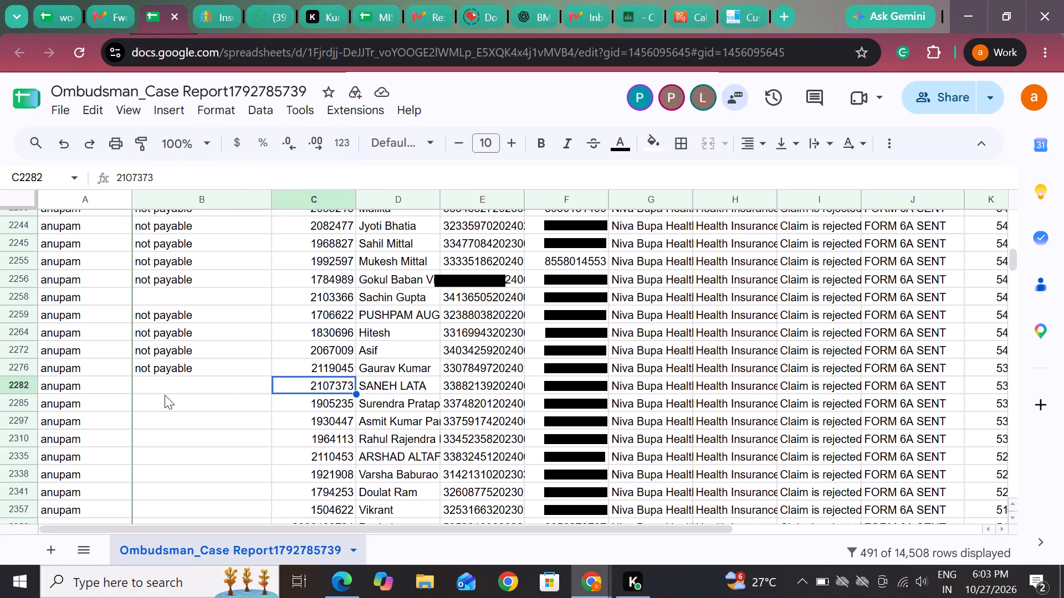
click(331, 392)
click(320, 400)
click(319, 388)
key(ctrl+c)
key(ctrl+c)
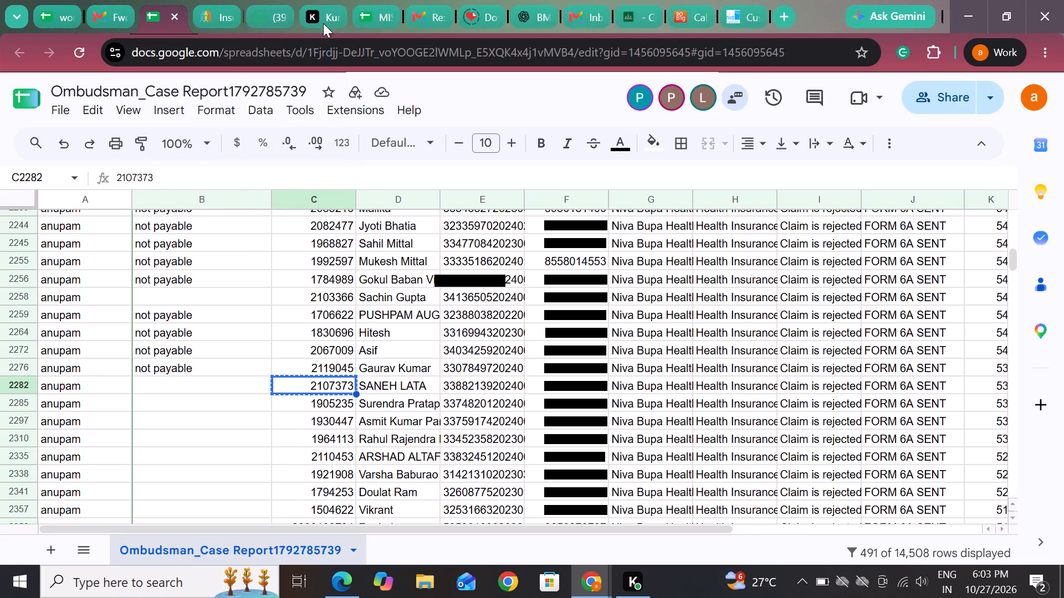
click(362, 25)
click(152, 20)
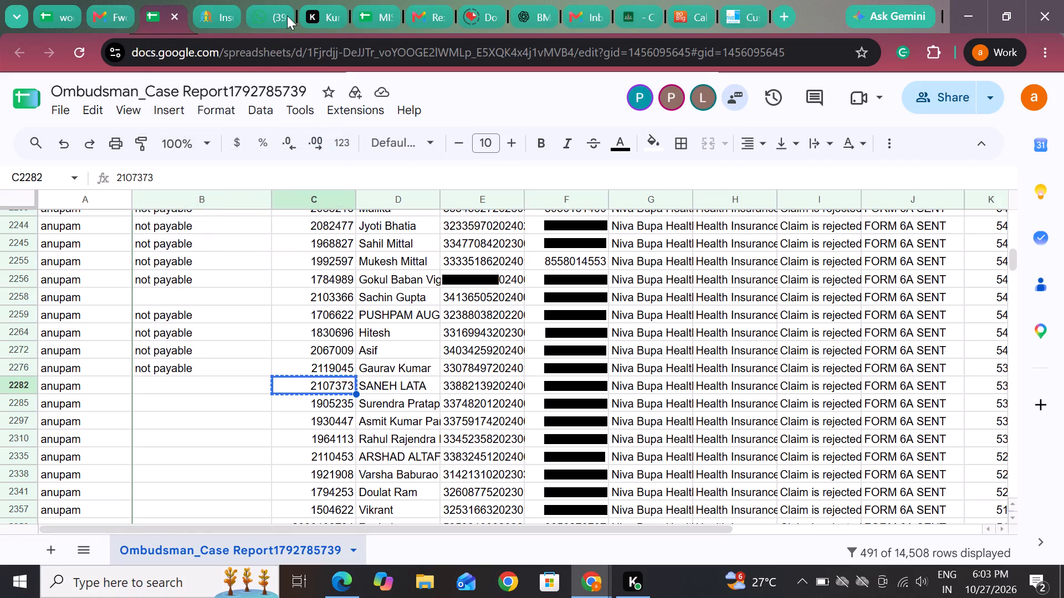
drag(743, 22, 193, 28)
double_click(193, 28)
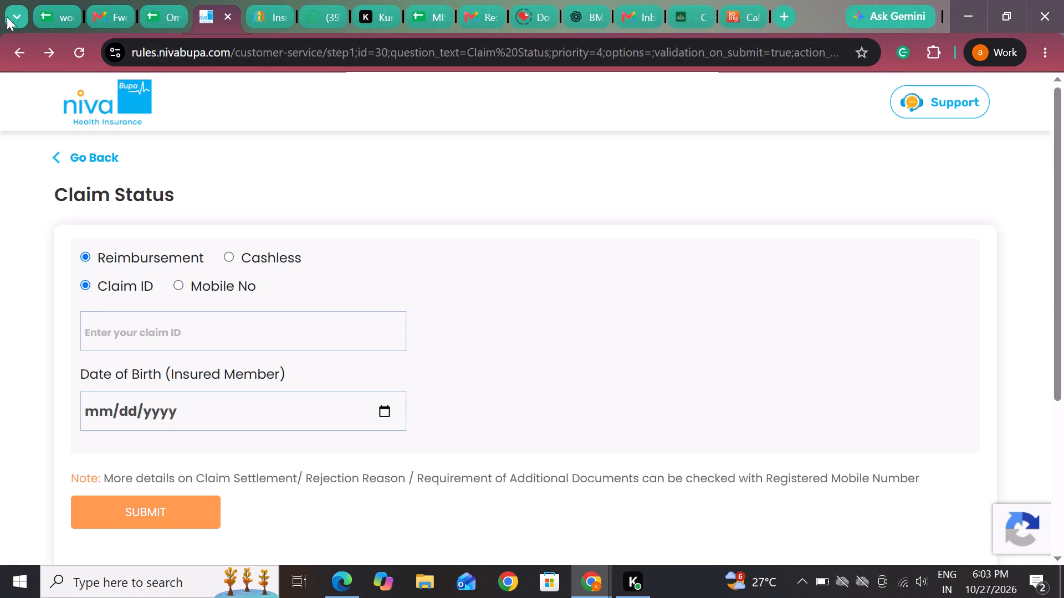
ctrl+click(152, 341)
key(ctrl+v)
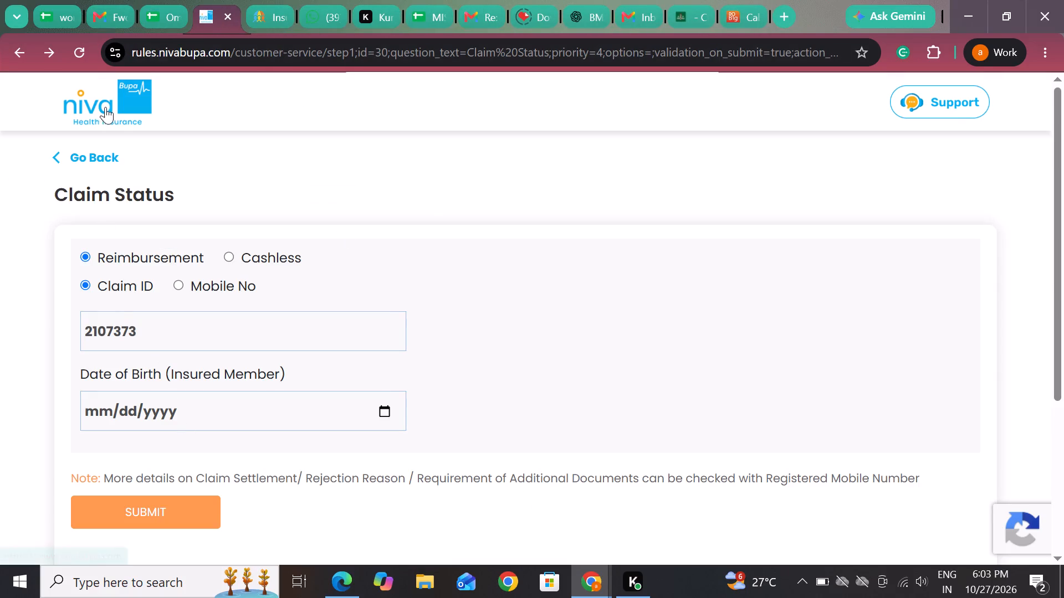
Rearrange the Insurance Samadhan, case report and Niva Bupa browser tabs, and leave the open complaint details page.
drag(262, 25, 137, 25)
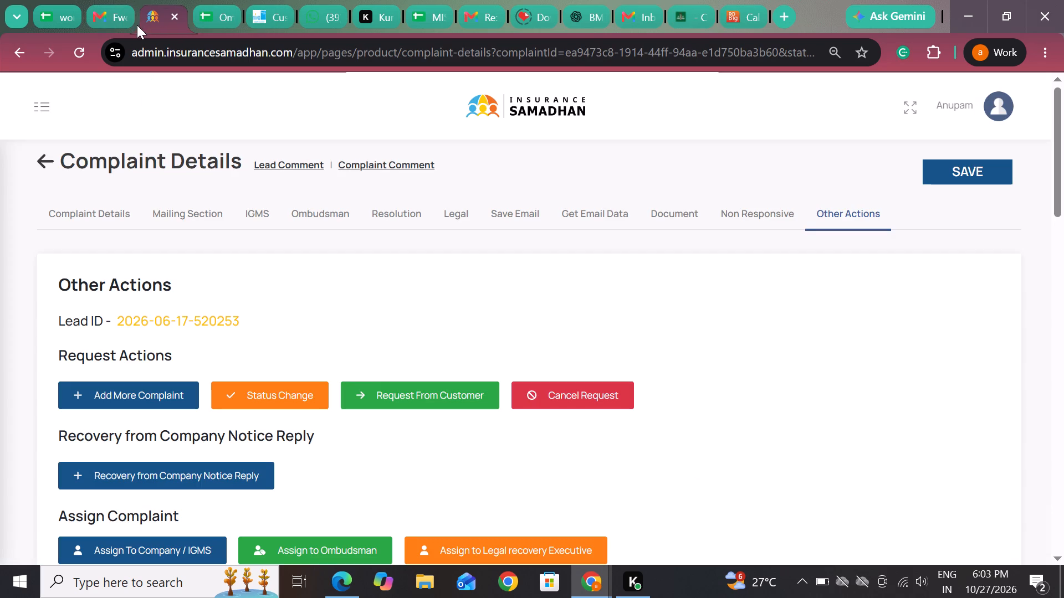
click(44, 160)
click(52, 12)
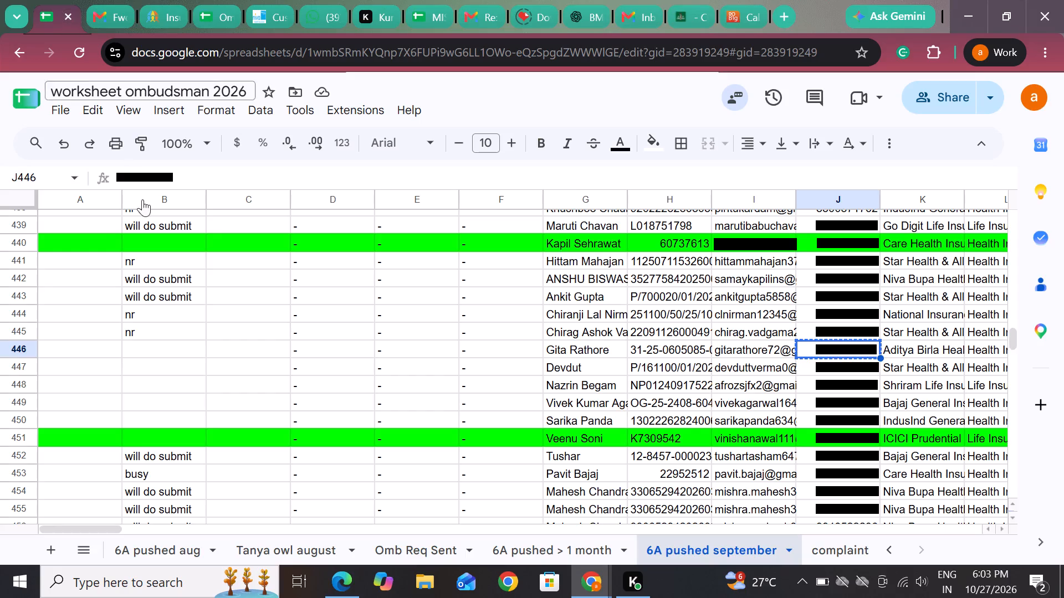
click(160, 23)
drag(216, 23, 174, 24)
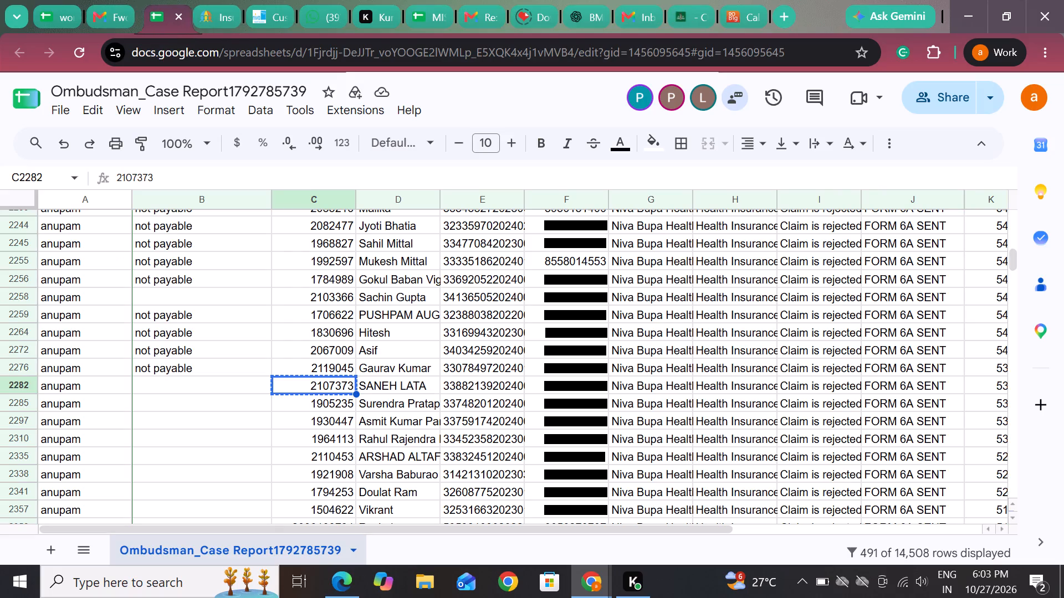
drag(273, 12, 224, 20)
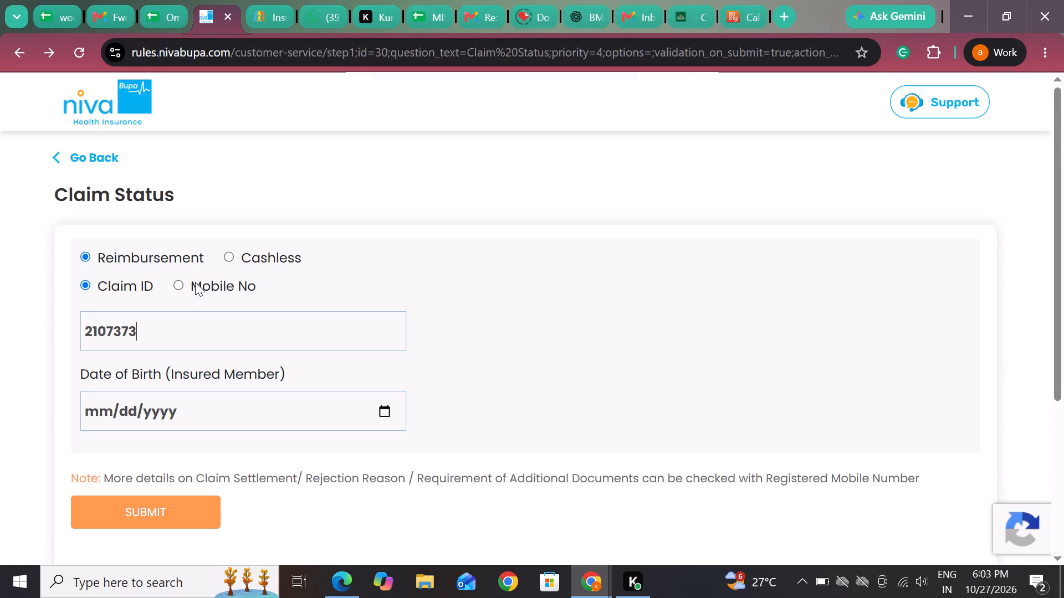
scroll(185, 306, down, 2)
Enter "not payable" as the column B comment for row 2282 in the ombudsman case report.
click(163, 14)
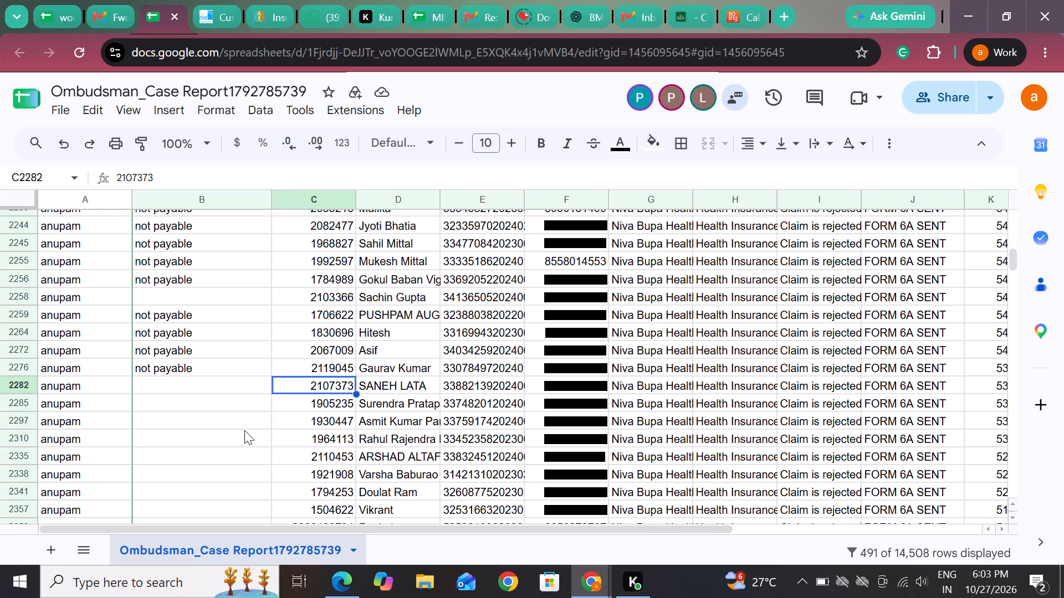
scroll(460, 390, left, 4)
scroll(558, 392, right, 1)
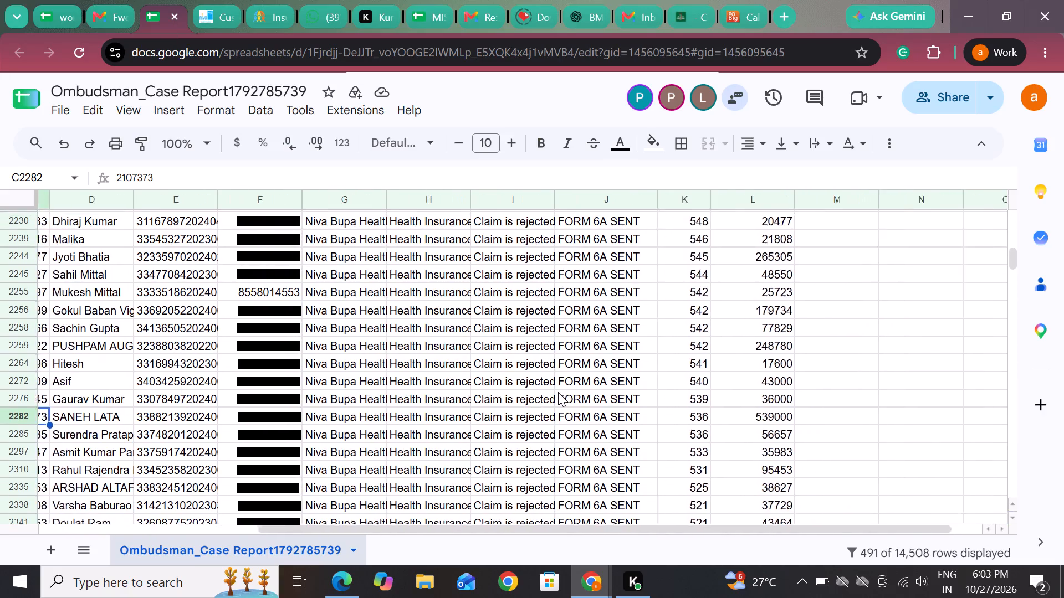
scroll(558, 392, right, 1)
click(455, 419)
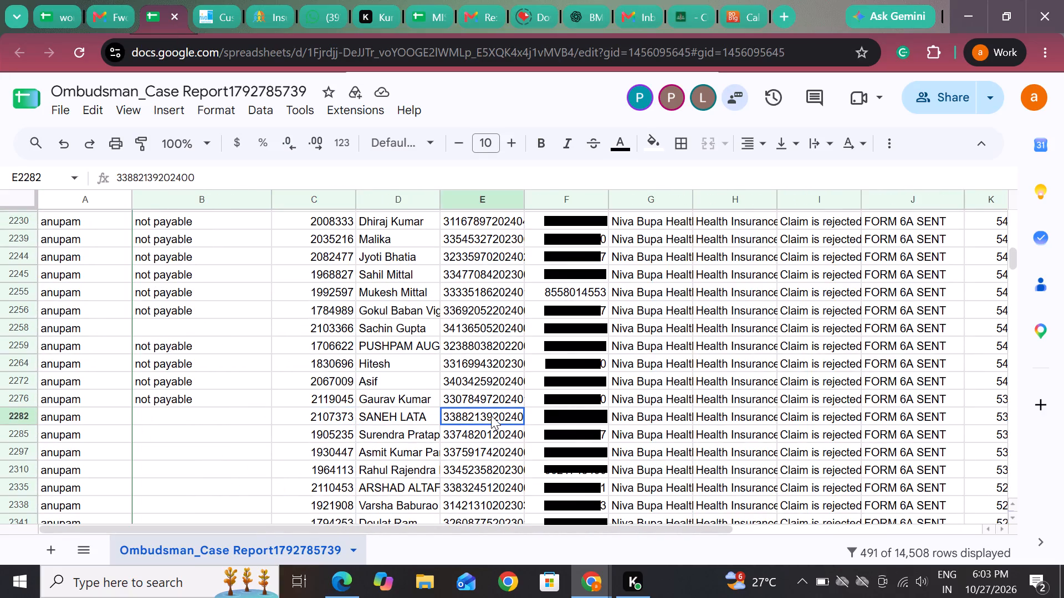
click(375, 415)
click(194, 417)
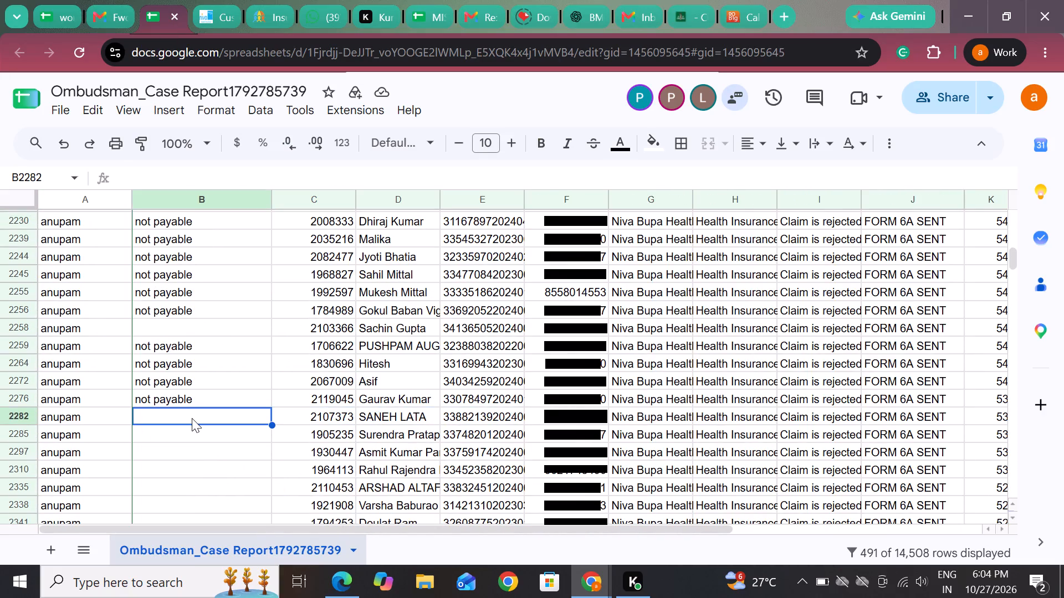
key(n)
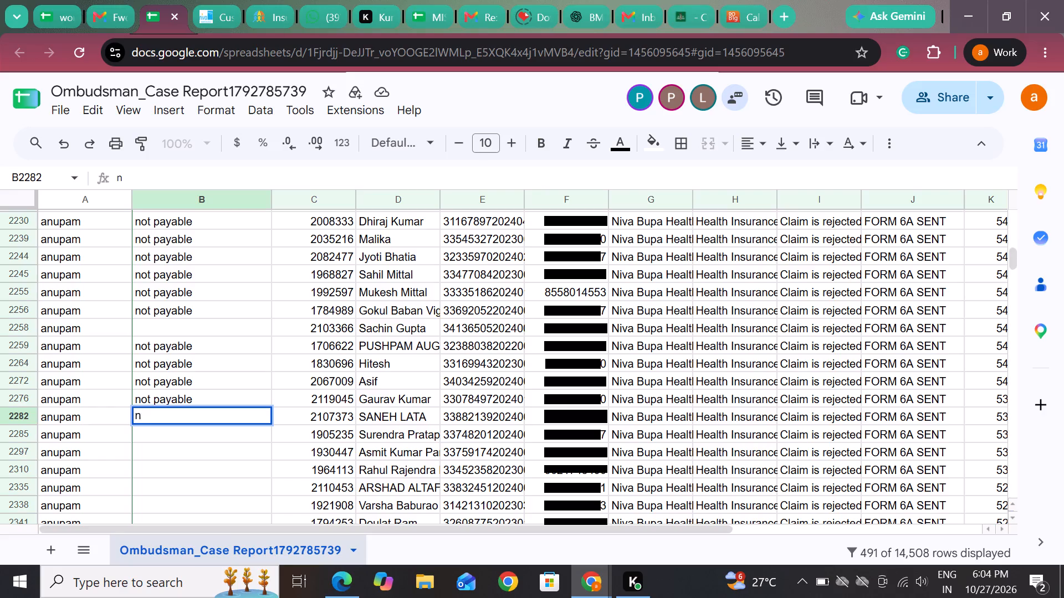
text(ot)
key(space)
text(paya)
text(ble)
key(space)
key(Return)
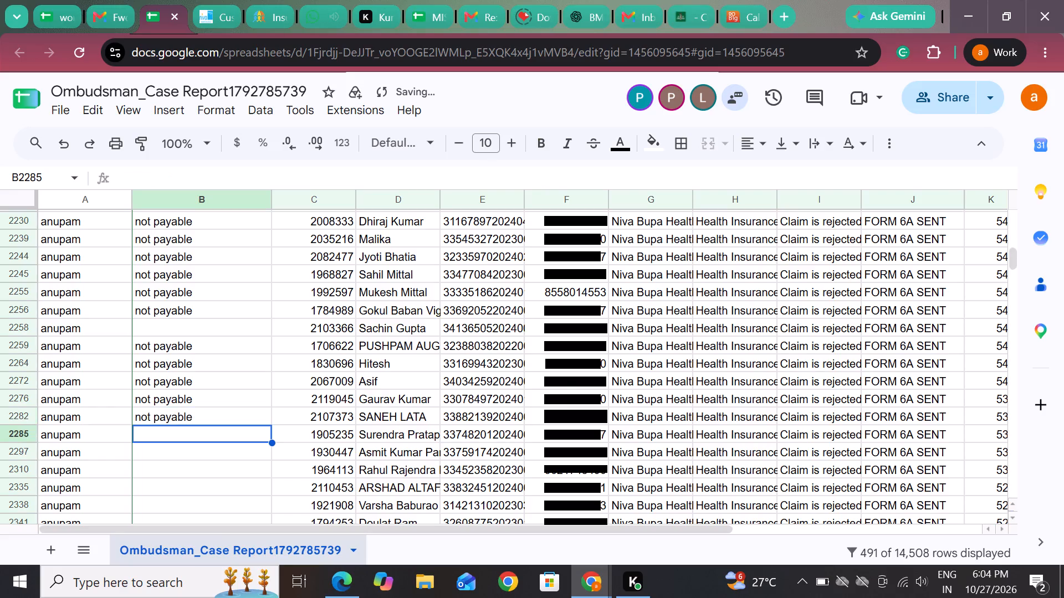
Look up row 2285's policy number from the case report in Insurance Samadhan's Form 6a Received Complaints and open the matching complaint.
click(417, 432)
click(447, 431)
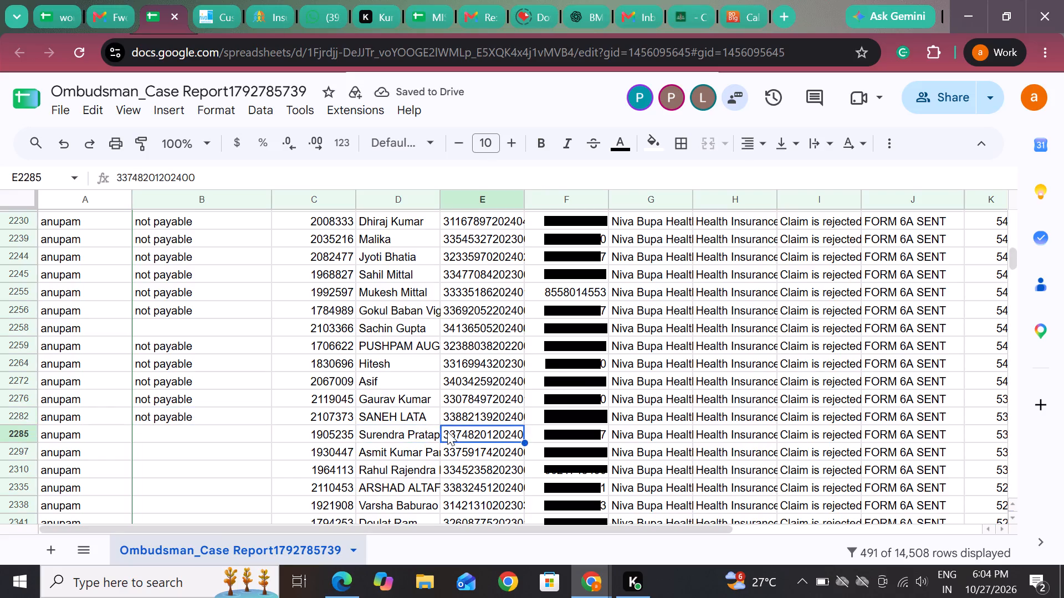
key(ctrl+c)
key(ctrl+c)
key(ctrl+c)
click(251, 28)
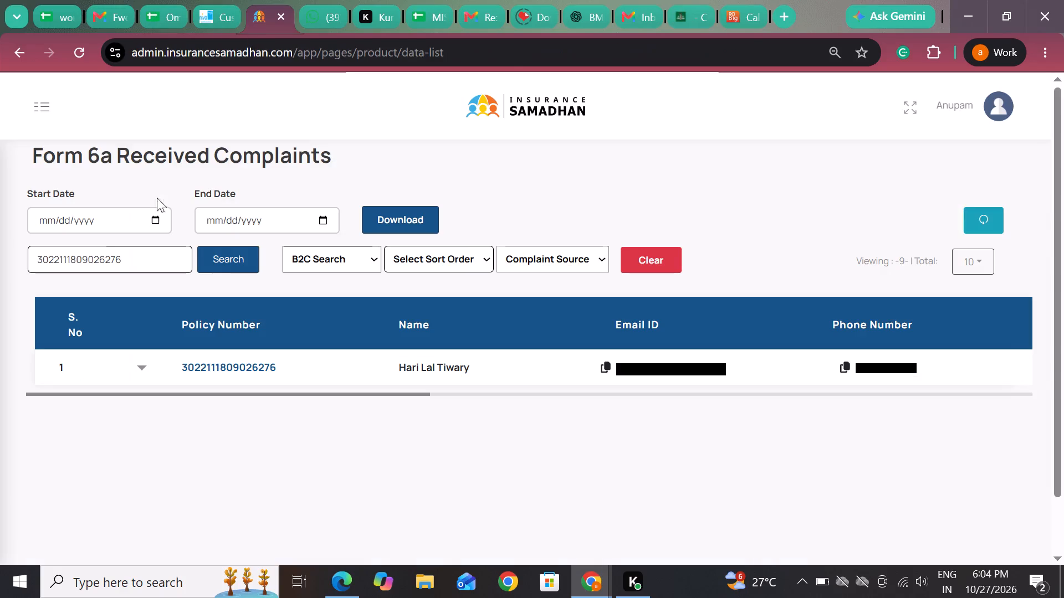
triple_click(103, 255)
key(ctrl+v)
click(248, 255)
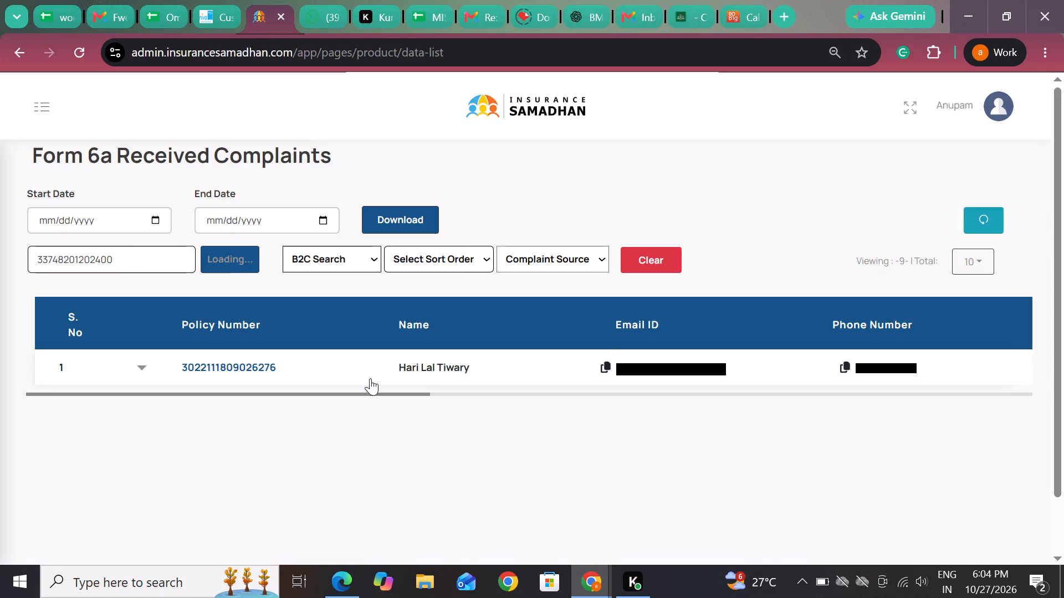
scroll(399, 369, left, 9)
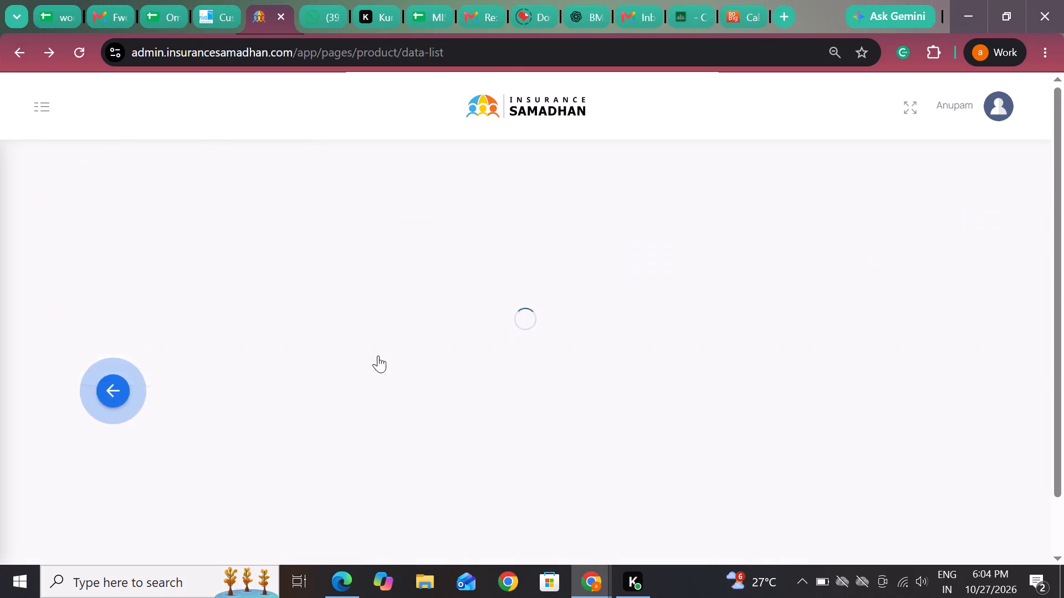
click(47, 164)
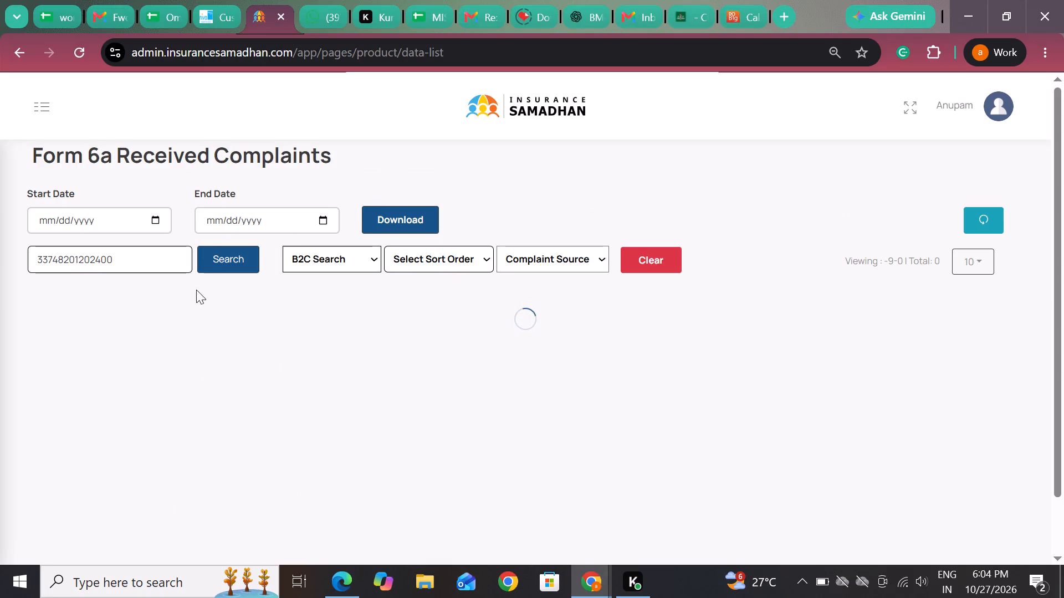
scroll(318, 359, up, 3)
click(239, 365)
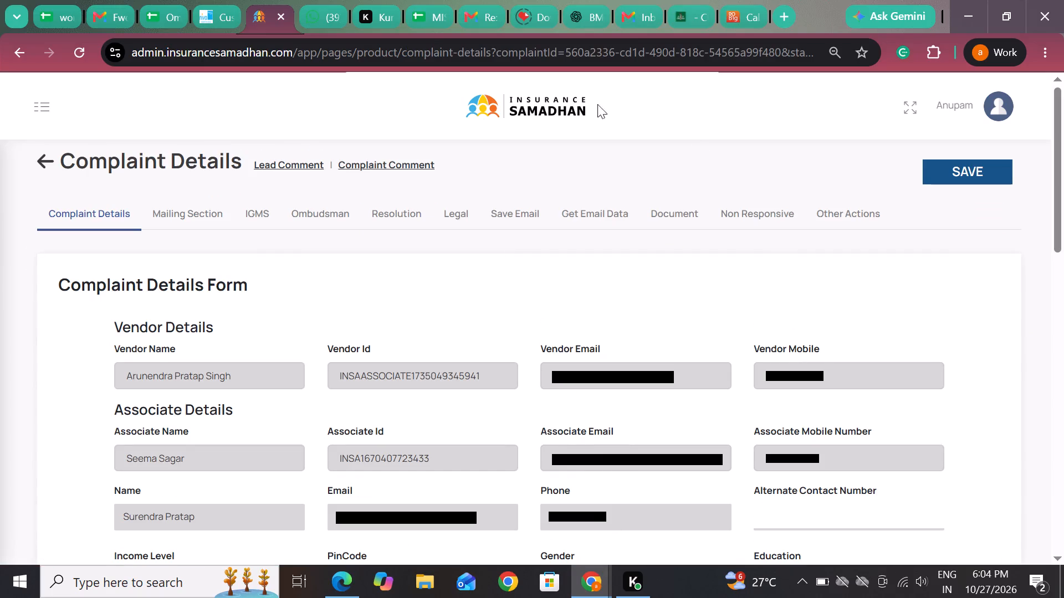
Copy the claim number from row 2285's complaint details into the Niva Bupa claim status form as the reimbursement claim ID.
scroll(295, 238, down, 5)
scroll(735, 394, down, 2)
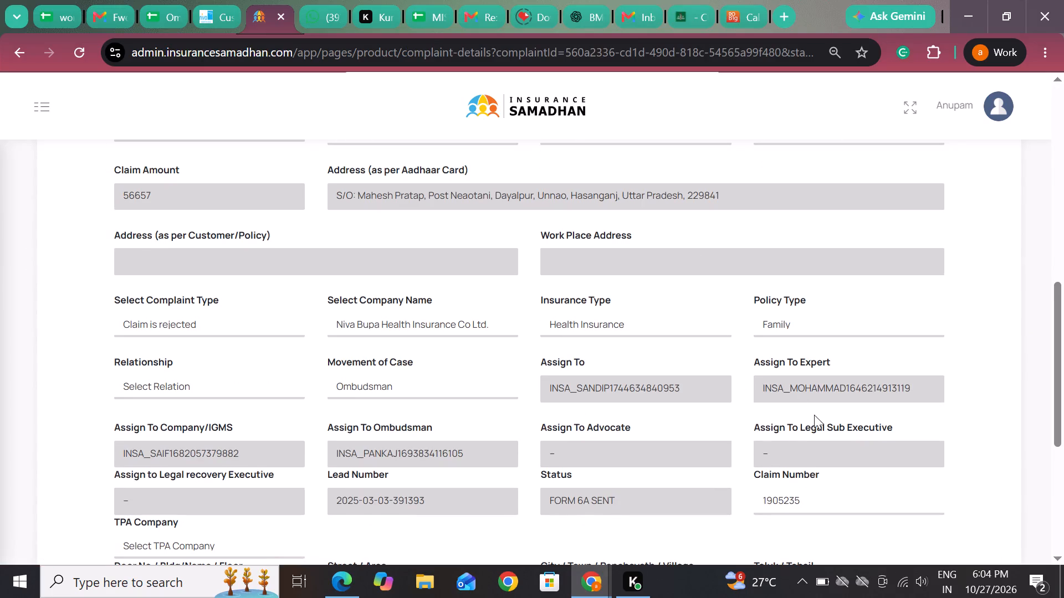
drag(811, 498, 715, 504)
key(ctrl+c)
key(ctrl+c)
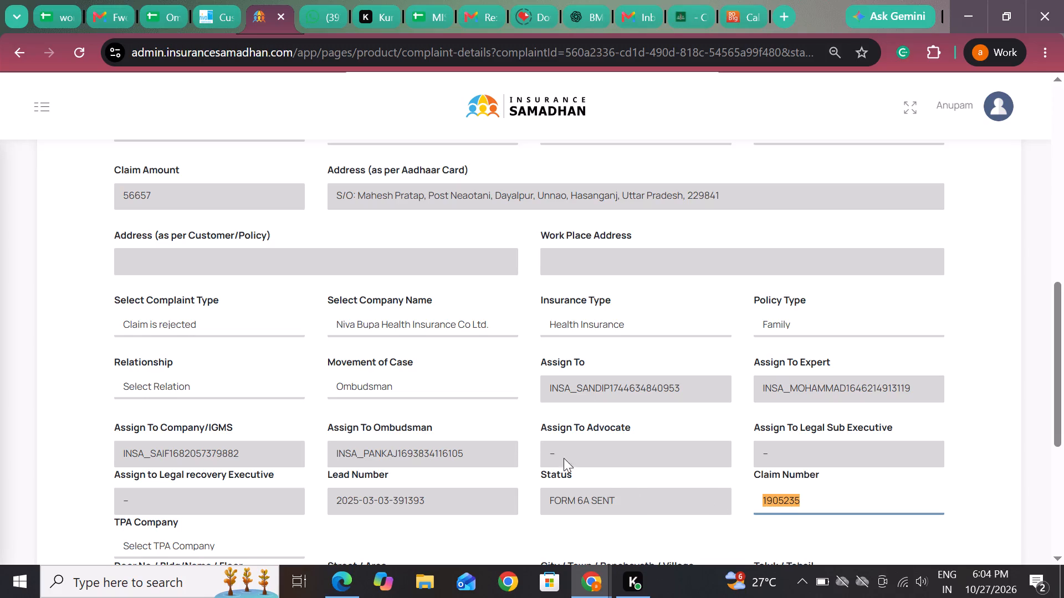
key(ctrl+c)
scroll(162, 180, up, 3)
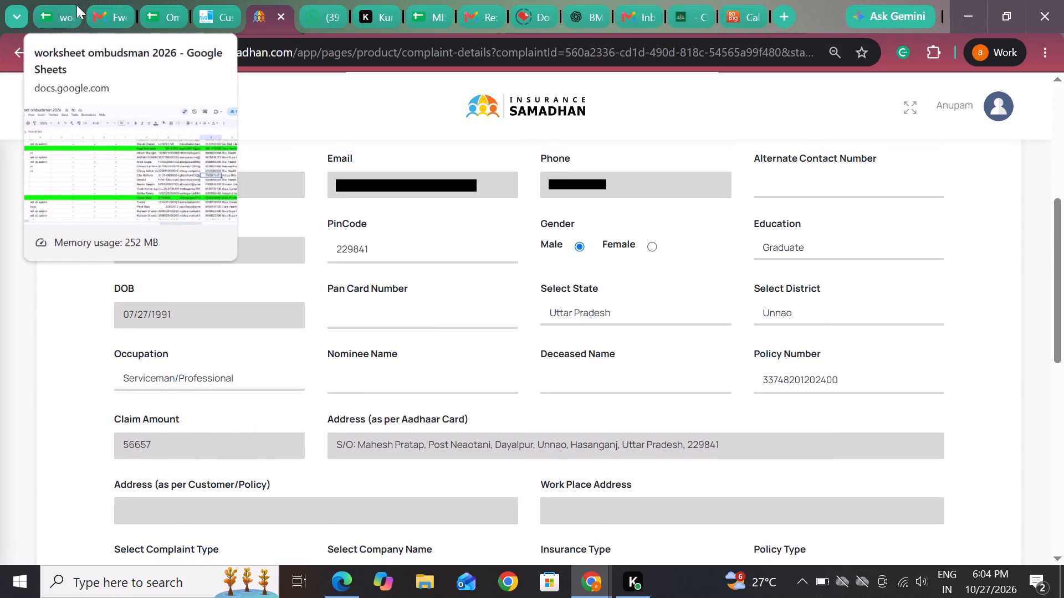
click(212, 19)
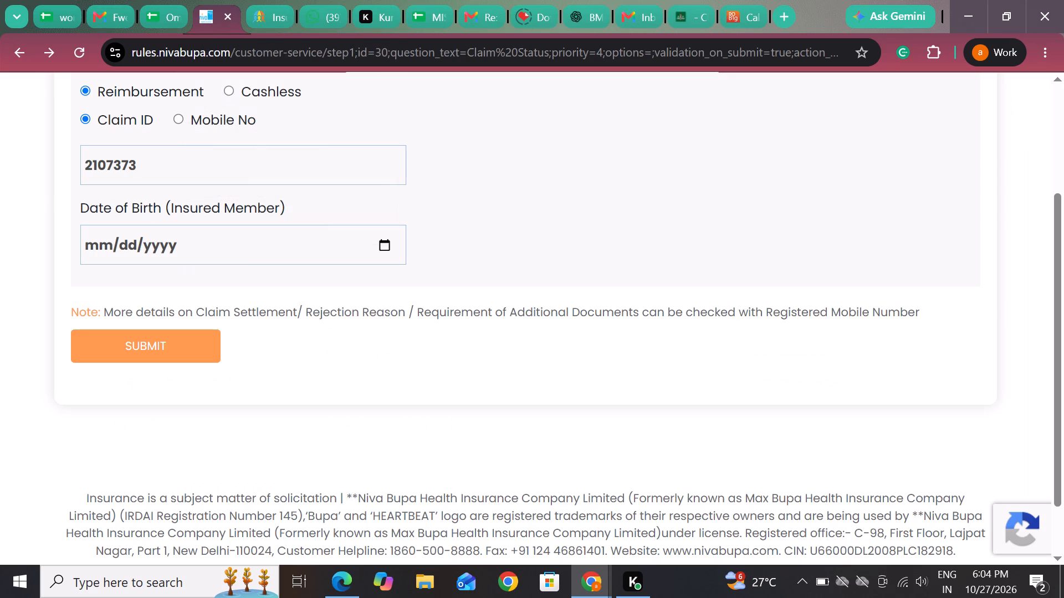
double_click(139, 163)
key(ctrl+v)
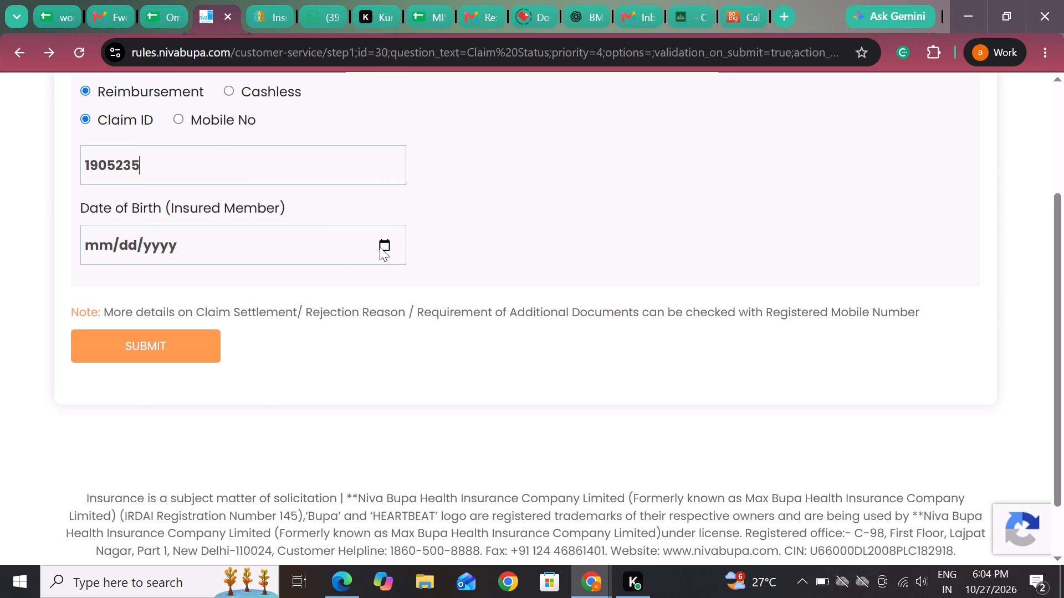
Enter the insured member's date of birth, submit the row 2285 claim status request and examine the full claim timeline.
click(381, 247)
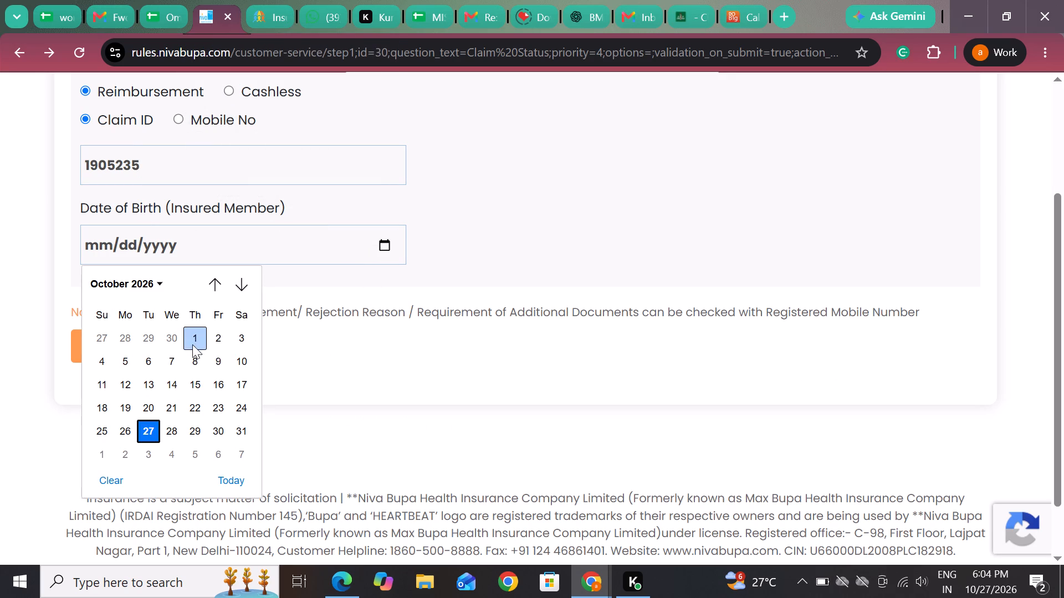
click(97, 242)
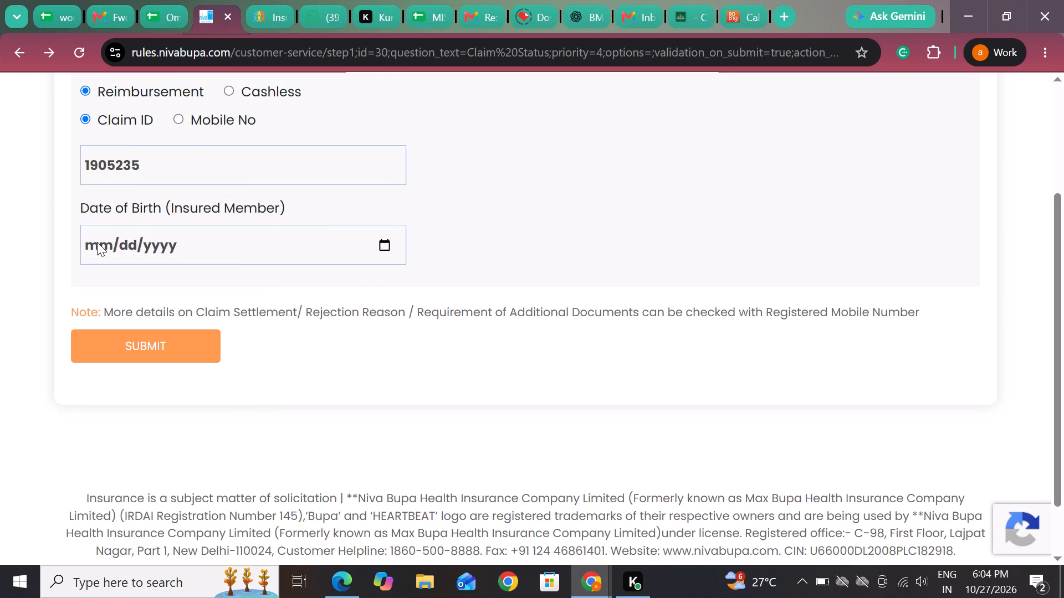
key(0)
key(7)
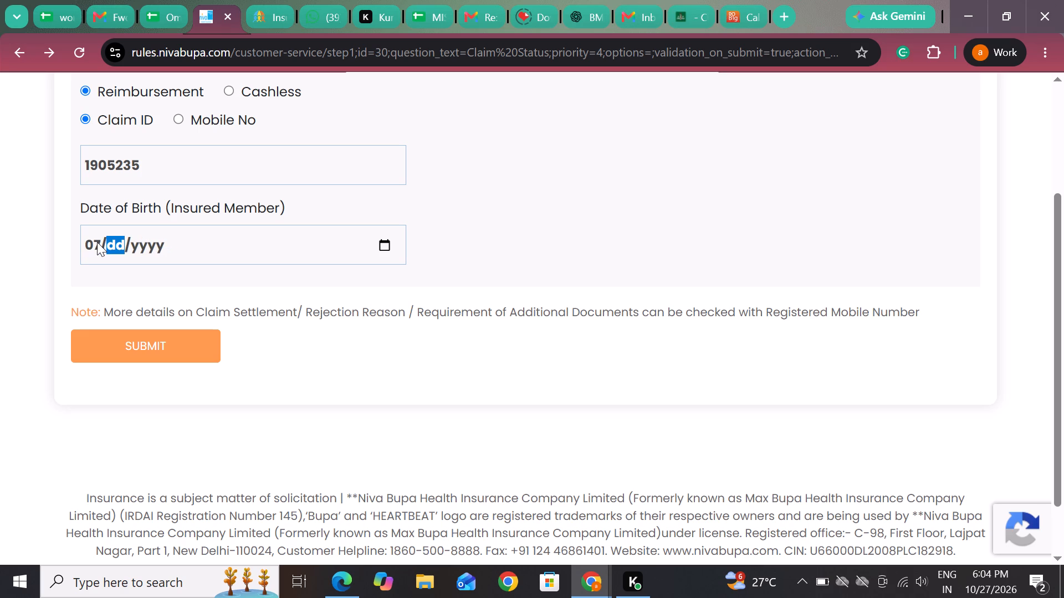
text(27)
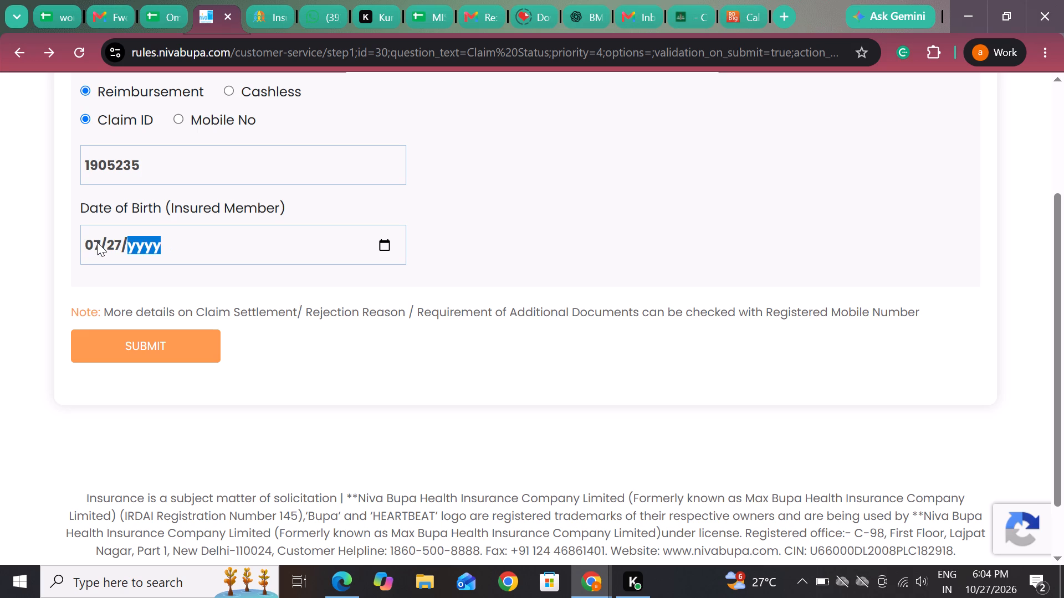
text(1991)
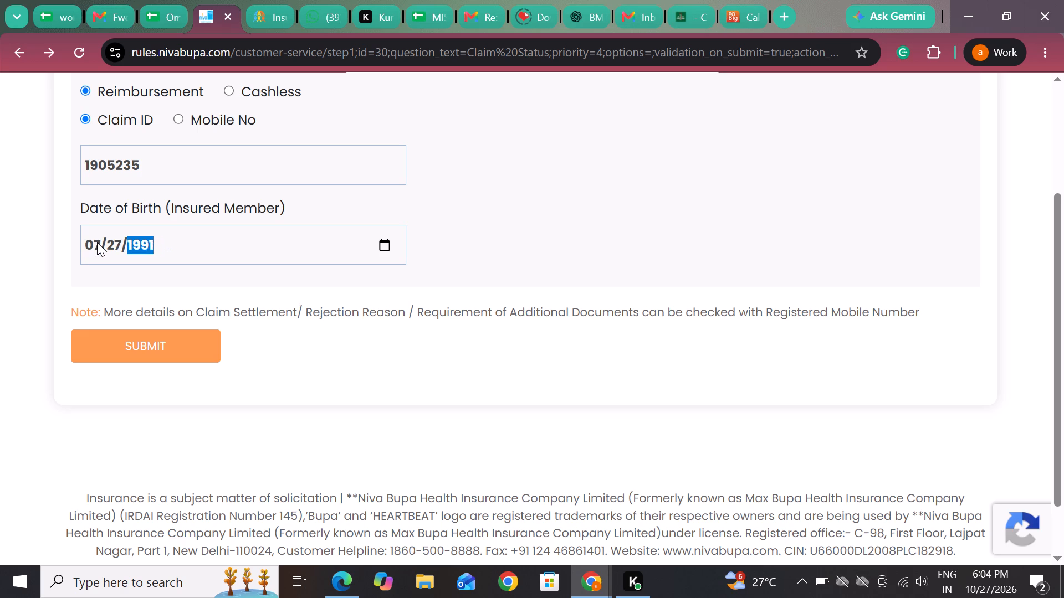
click(127, 352)
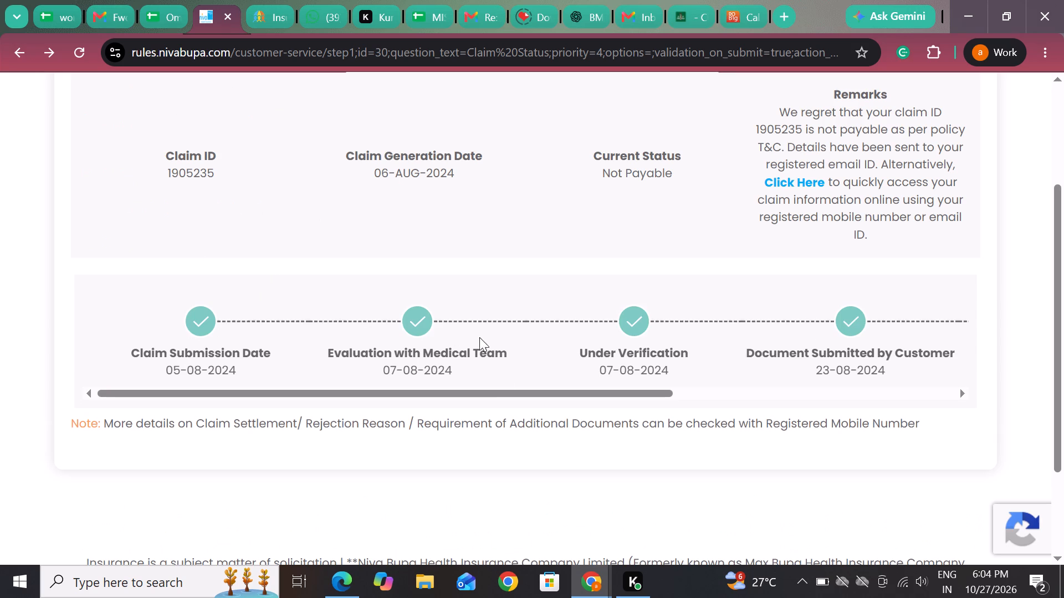
drag(643, 393, 985, 394)
Enter "not payable" as the column B comment for row 2285 in the ombudsman case report.
click(94, 18)
click(58, 18)
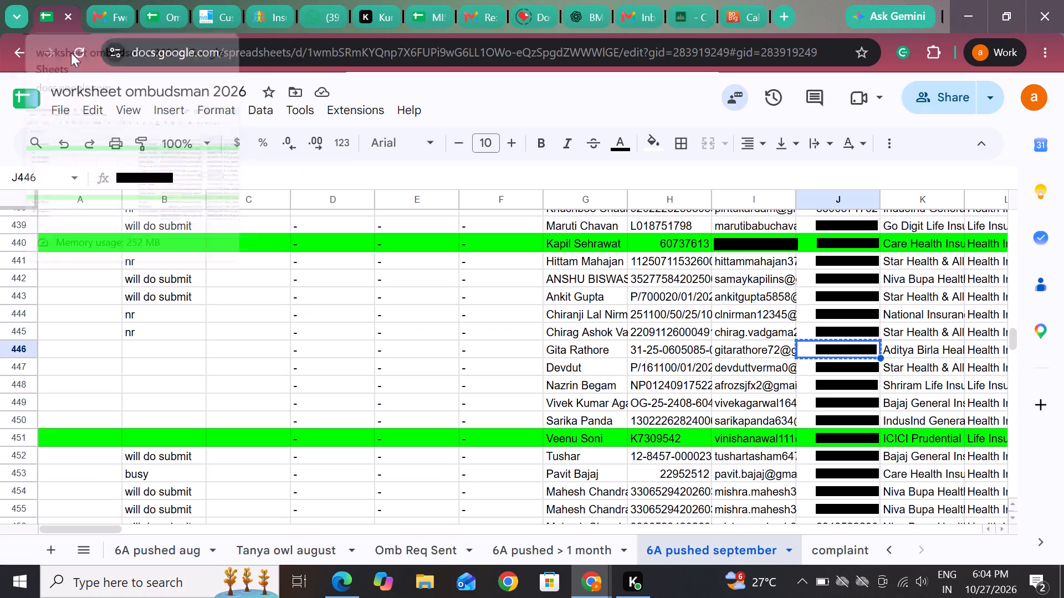
click(182, 19)
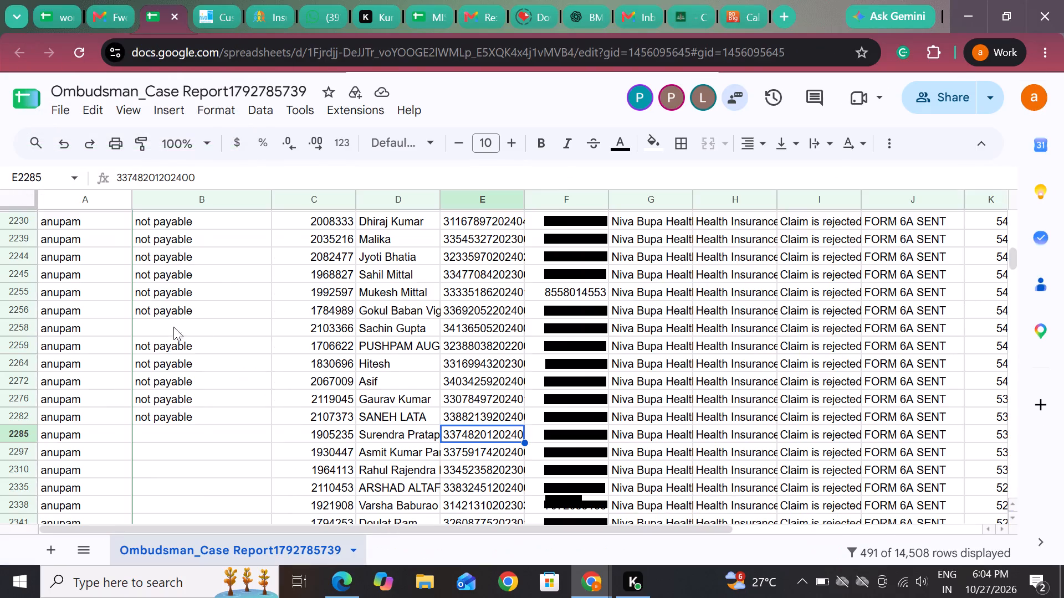
click(159, 438)
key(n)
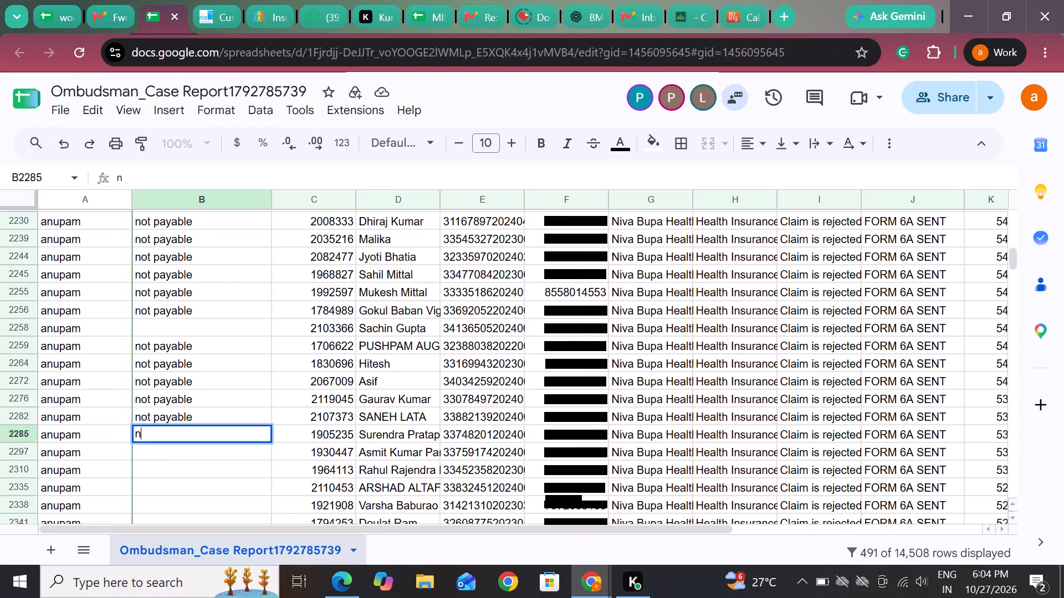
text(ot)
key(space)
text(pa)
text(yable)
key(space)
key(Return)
Copy row 2297's policy number from the ombudsman case report and search for it in Insurance Samadhan's Form 6a Received Complaints.
click(417, 444)
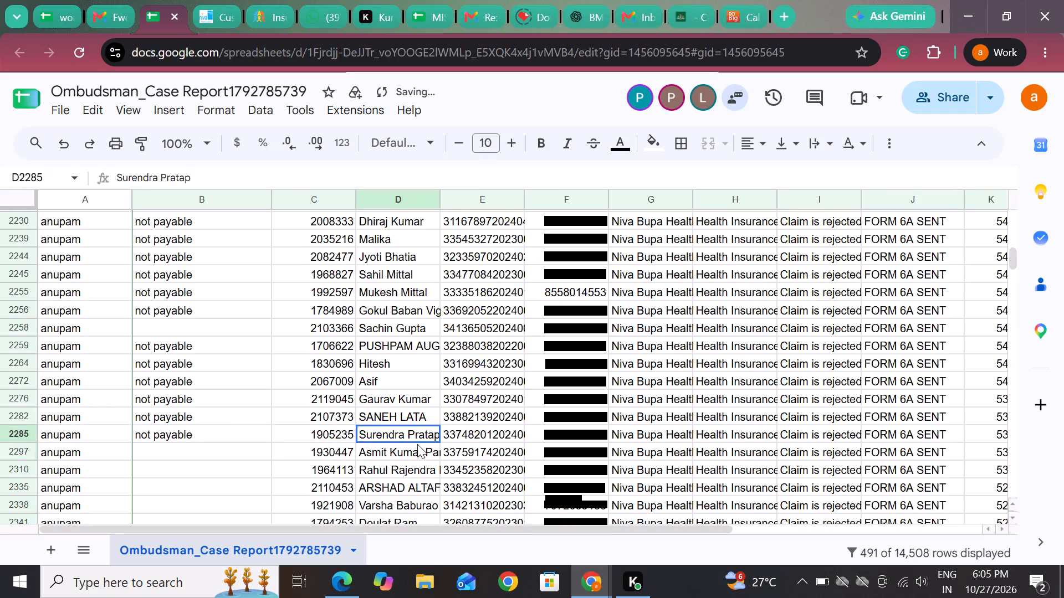
click(469, 445)
key(ctrl+c)
key(ctrl+c)
key(ctrl+c)
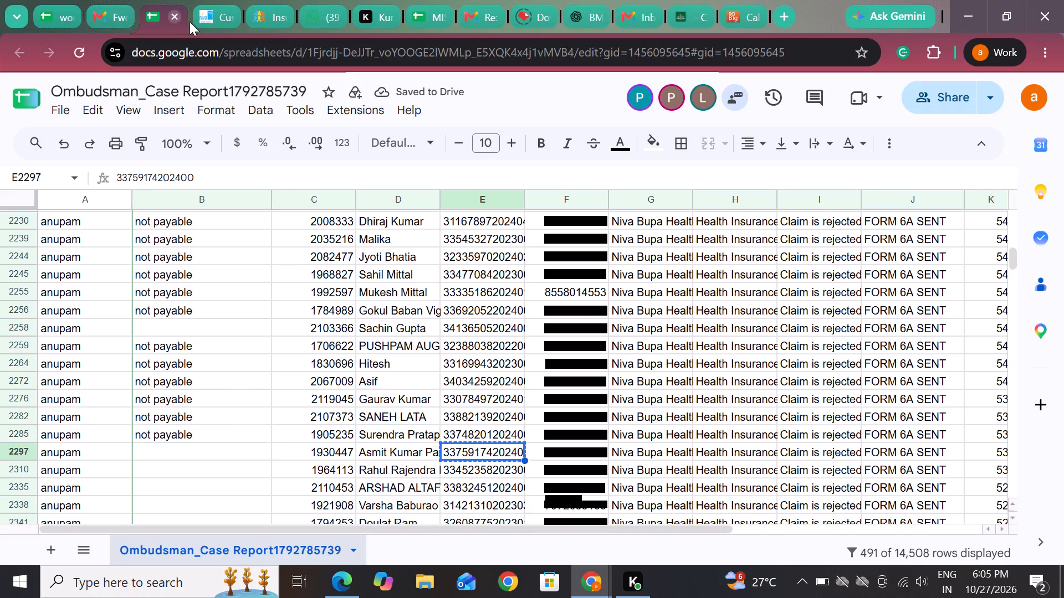
click(264, 21)
scroll(117, 238, up, 12)
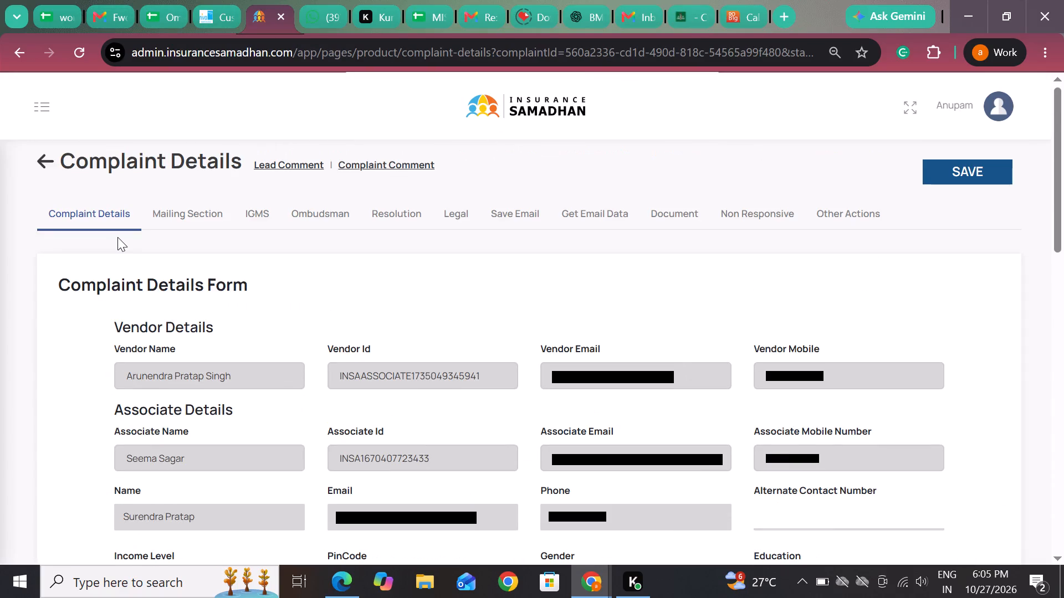
scroll(119, 233, up, 4)
click(38, 161)
double_click(115, 261)
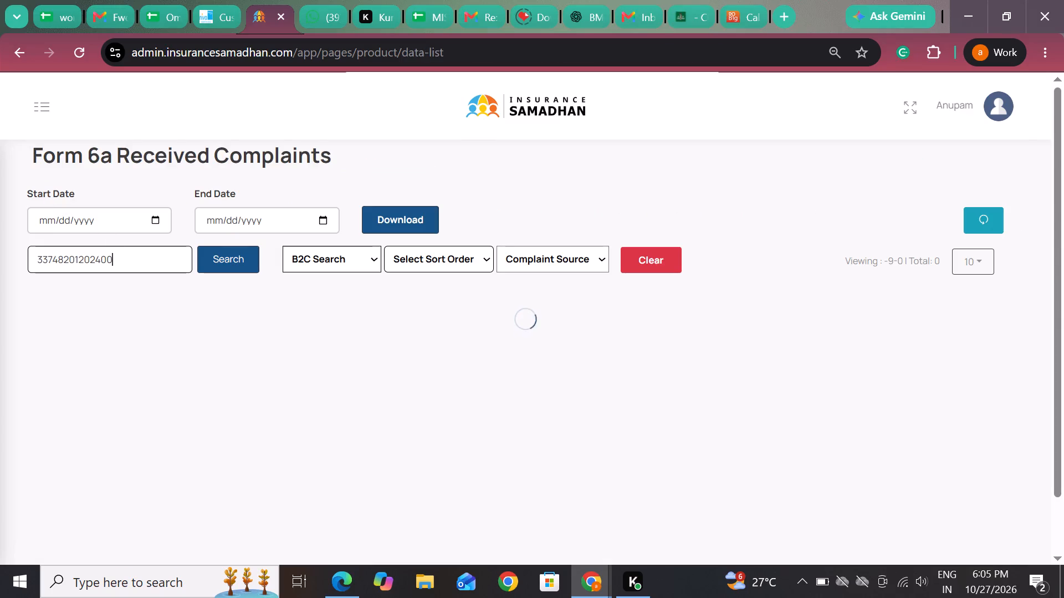
key(ctrl+v)
click(221, 254)
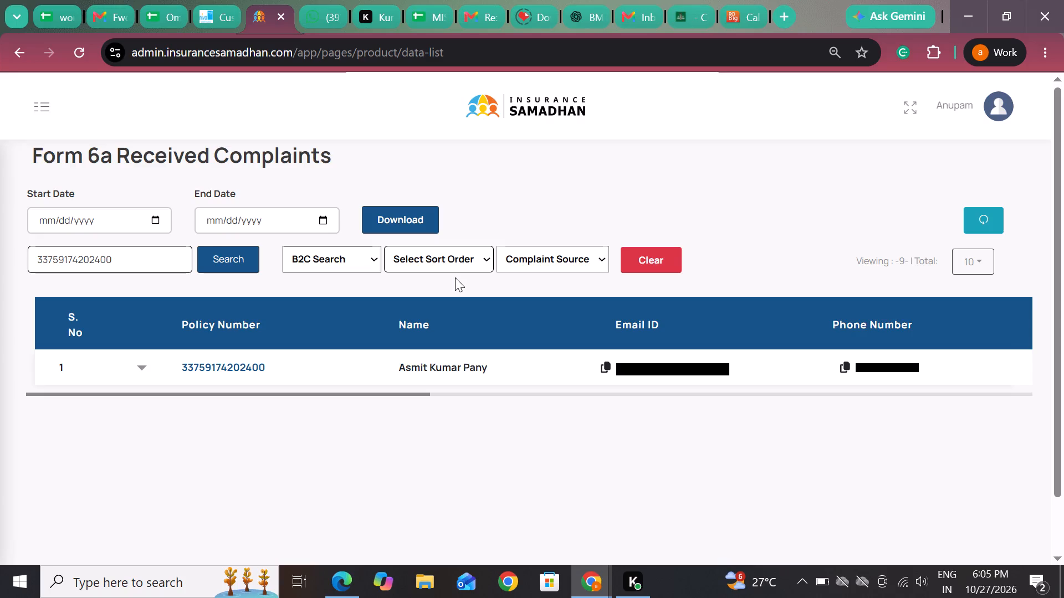
drag(414, 393, 570, 389)
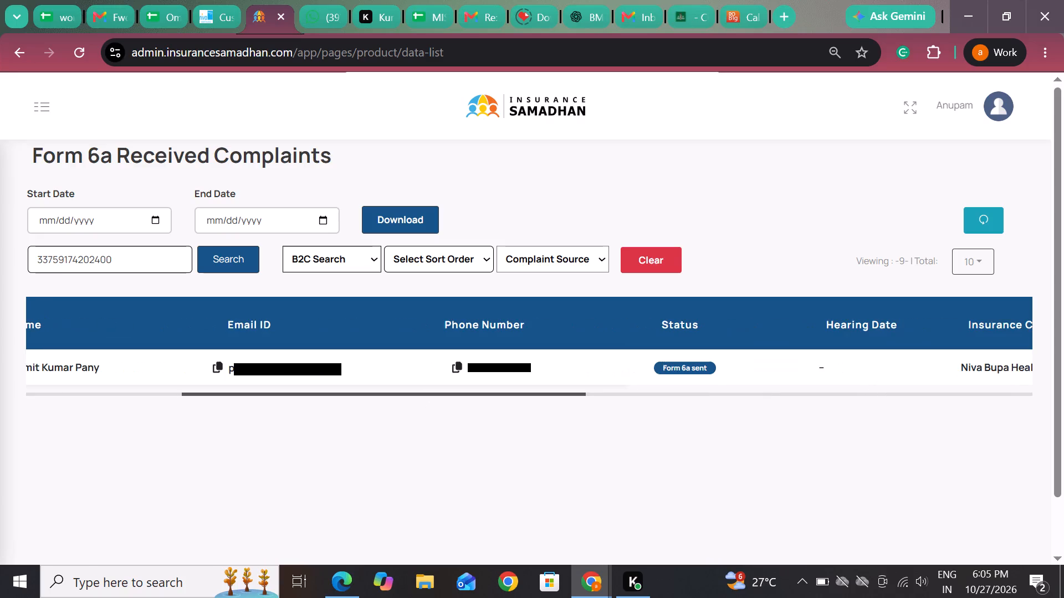
drag(570, 389, 453, 394)
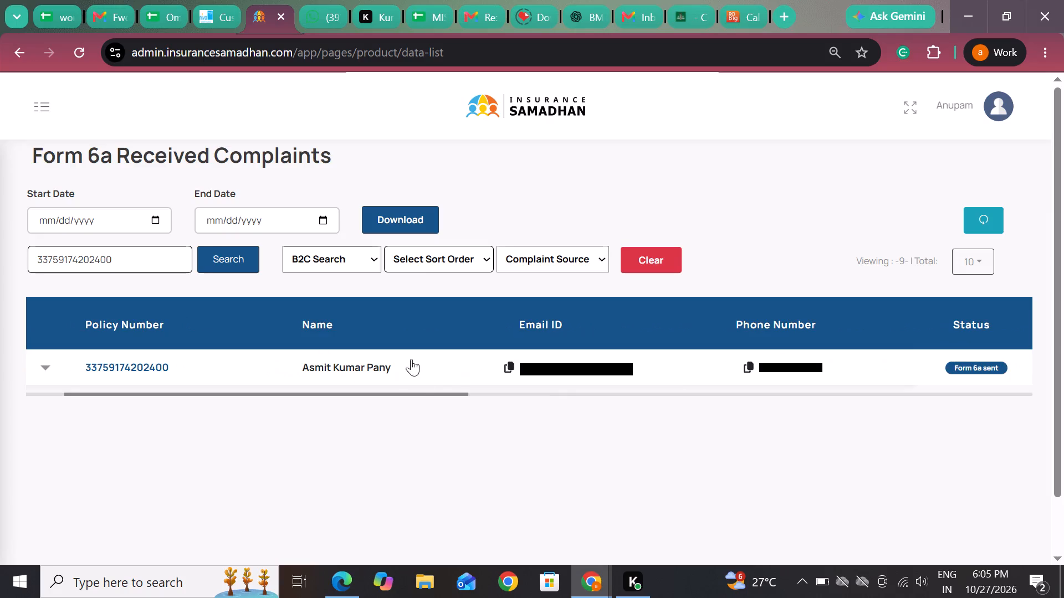
scroll(421, 371, up, 4)
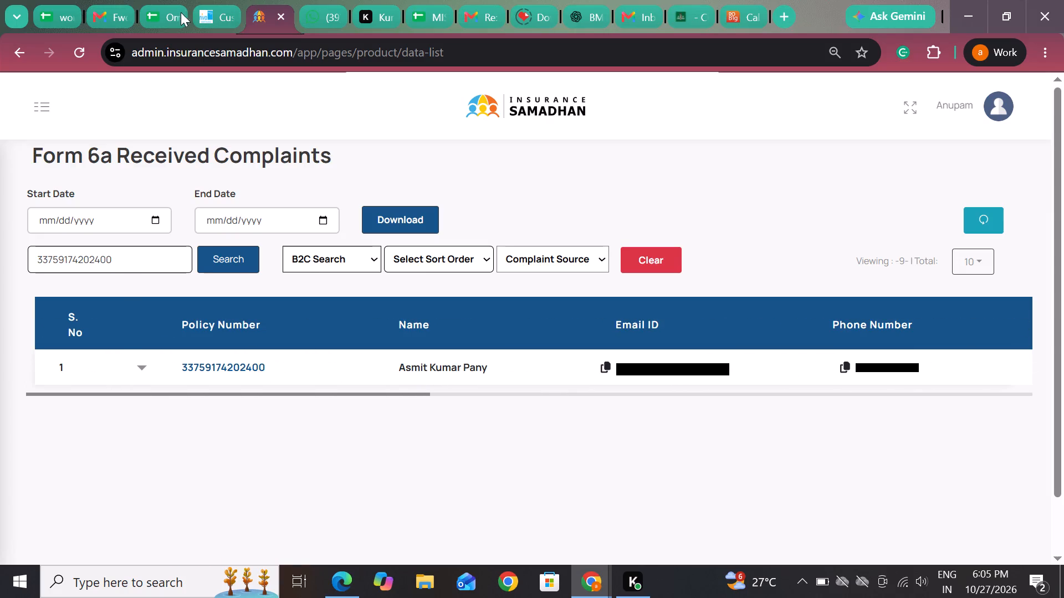
Recopy row 2297's policy number from the case report, search Insurance Samadhan's Form 6a Received Complaints for it and open the matching complaint.
click(123, 22)
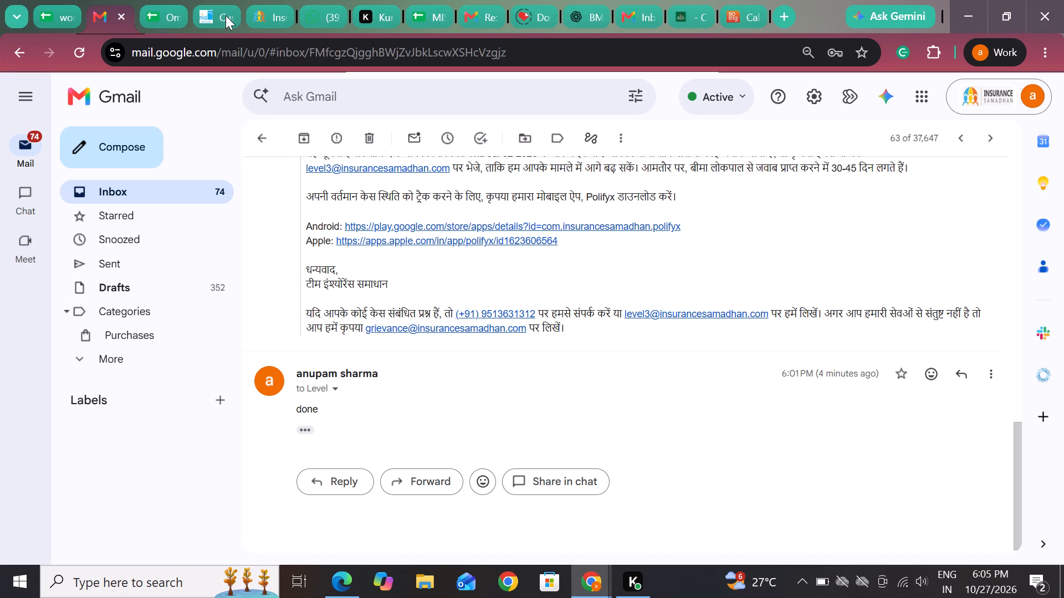
click(213, 26)
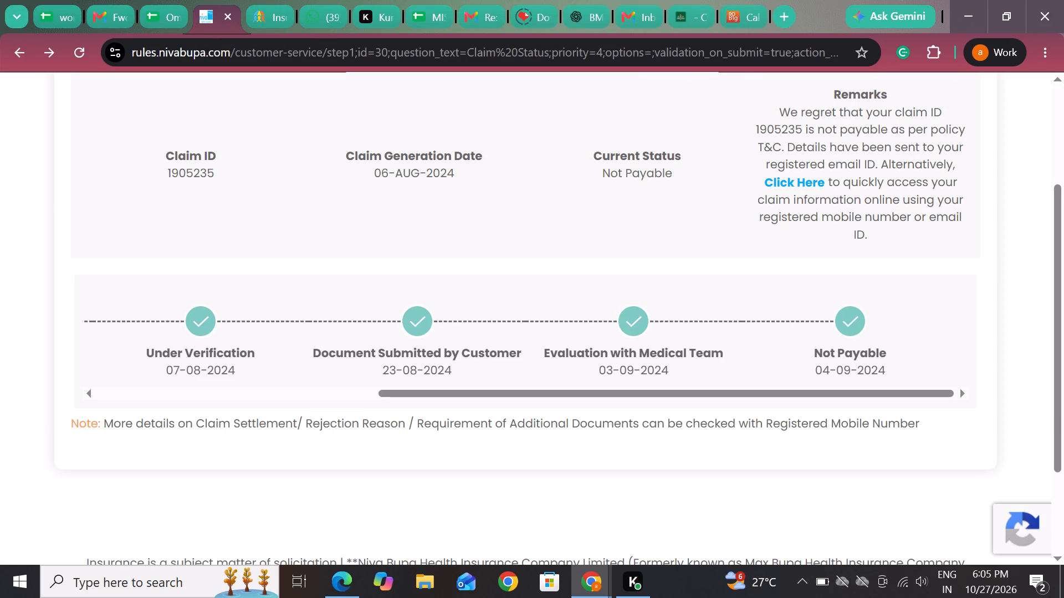
click(163, 16)
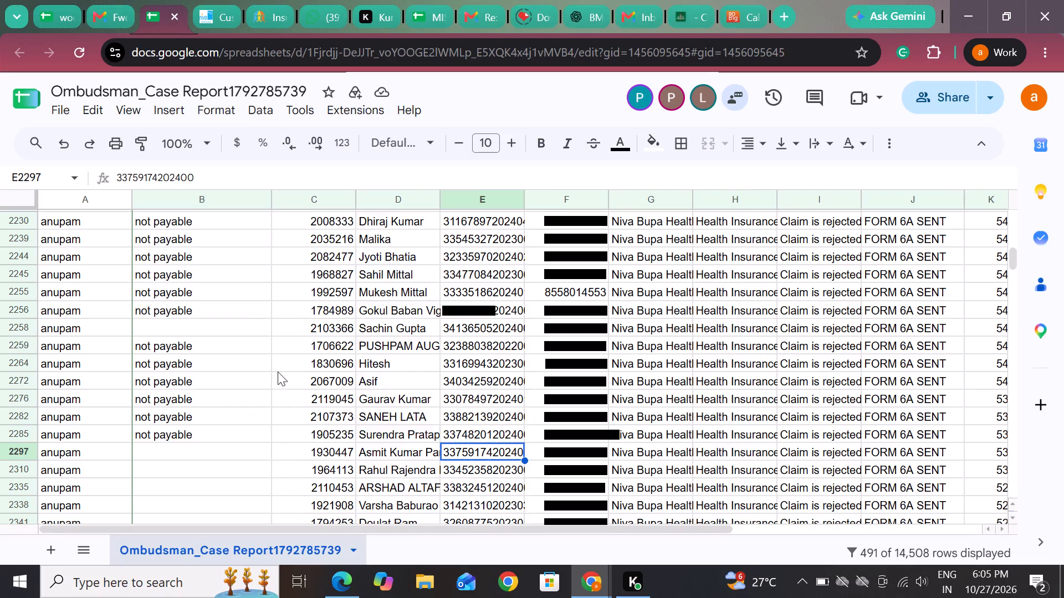
click(371, 462)
click(463, 456)
key(ctrl+c)
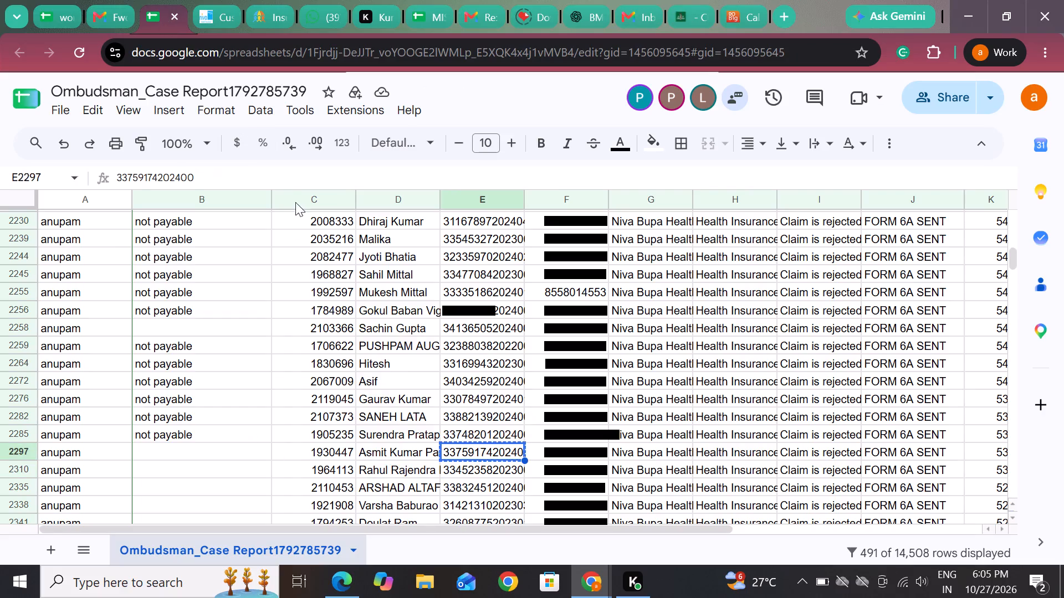
key(ctrl+c)
click(265, 23)
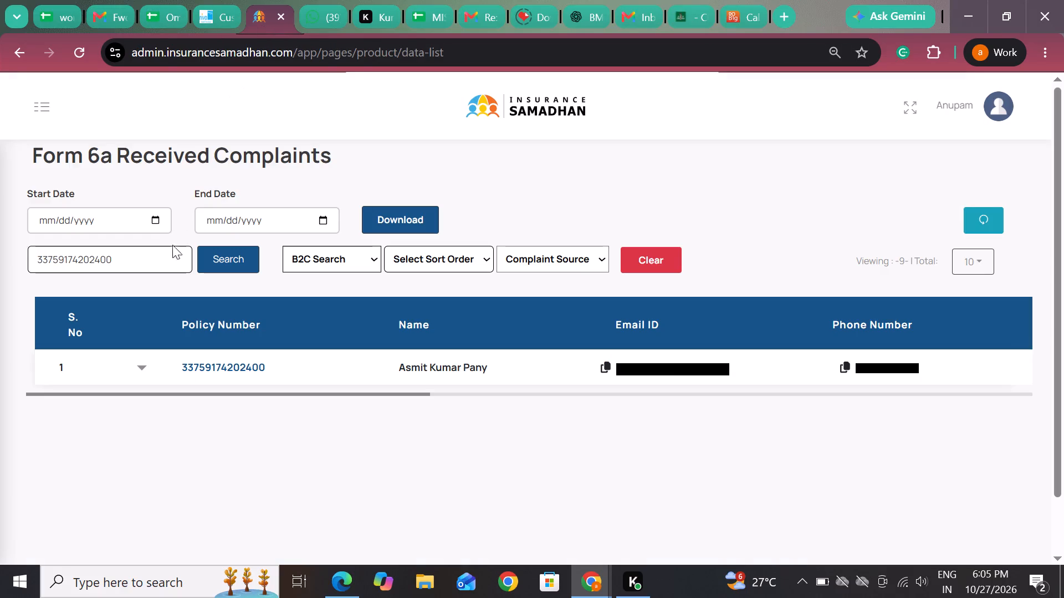
ctrl+double_click(172, 248)
key(ctrl+v)
click(231, 255)
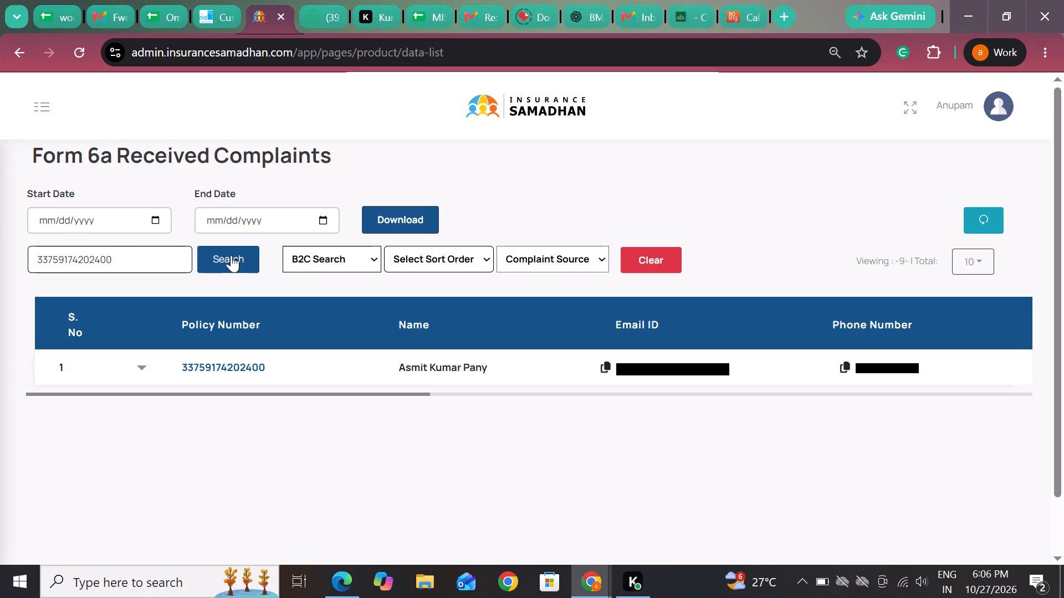
click(242, 363)
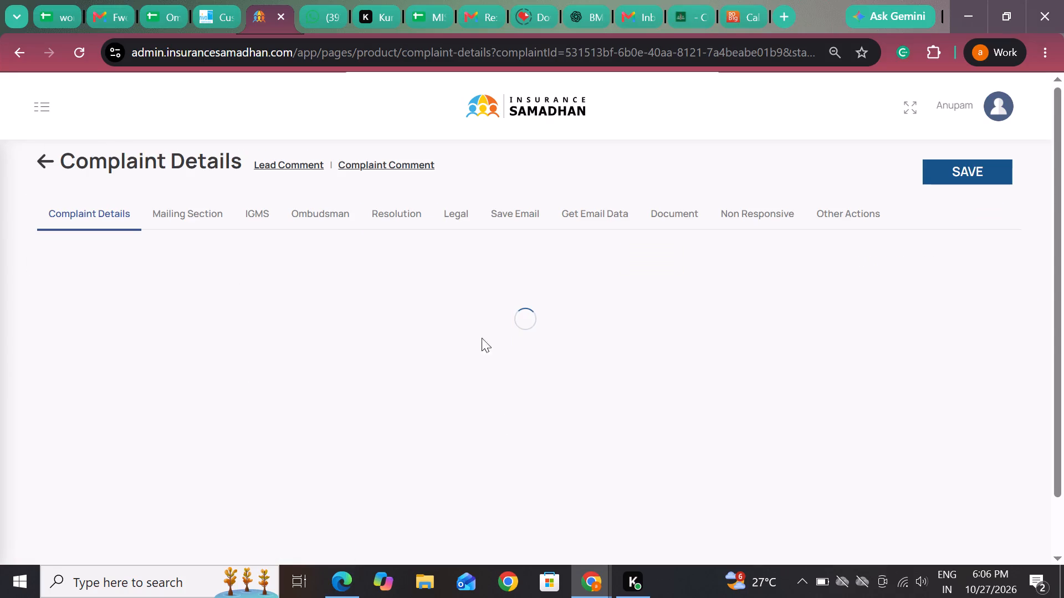
Copy the claim number from row 2297's complaint details and enter it as the reimbursement claim ID in a reloaded Niva Bupa claim status form.
scroll(597, 240, down, 5)
scroll(539, 269, down, 2)
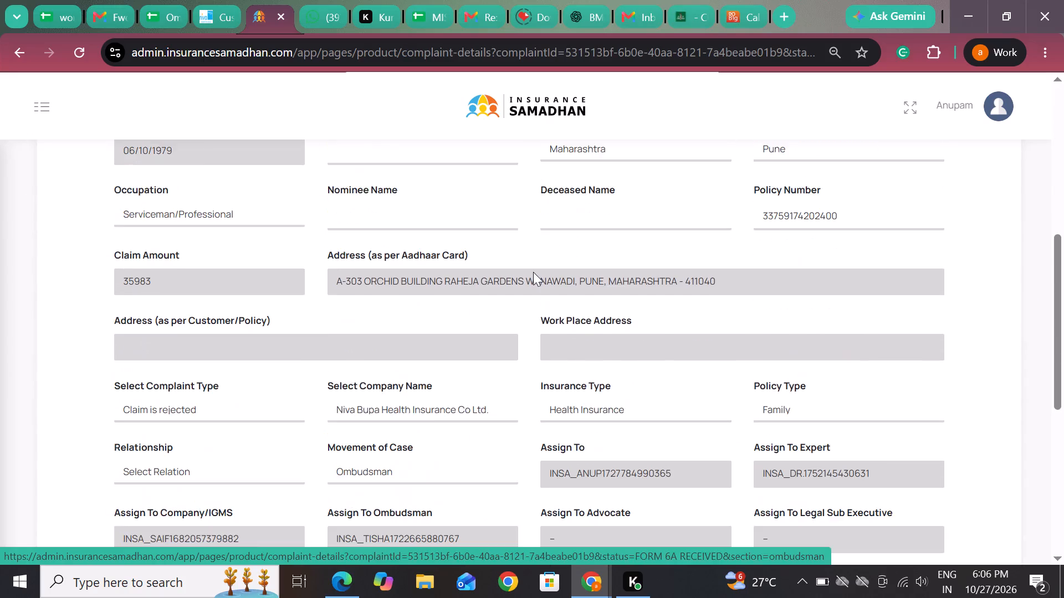
scroll(533, 272, down, 2)
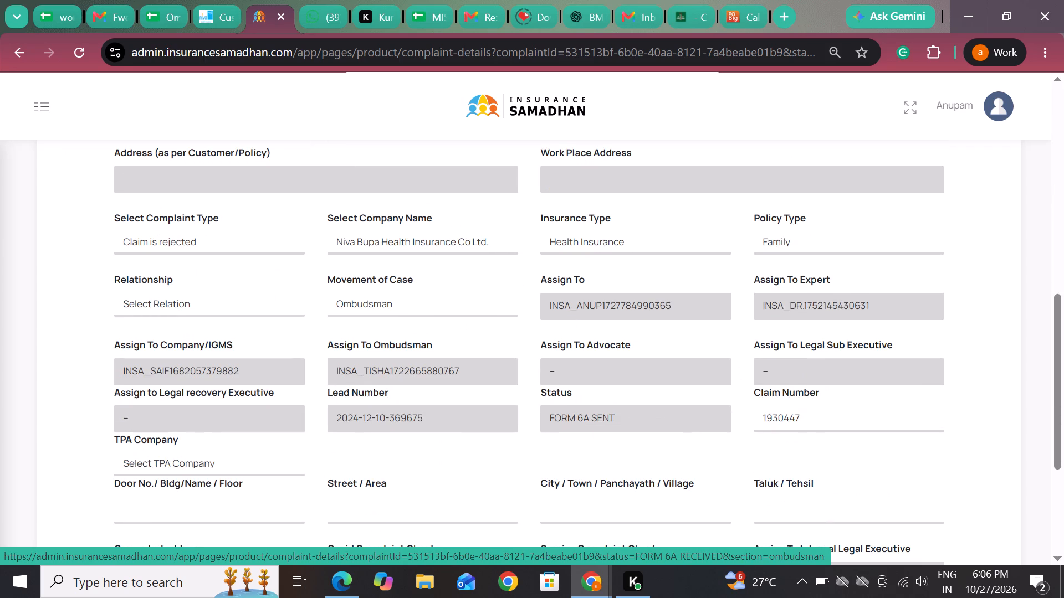
drag(818, 420, 699, 412)
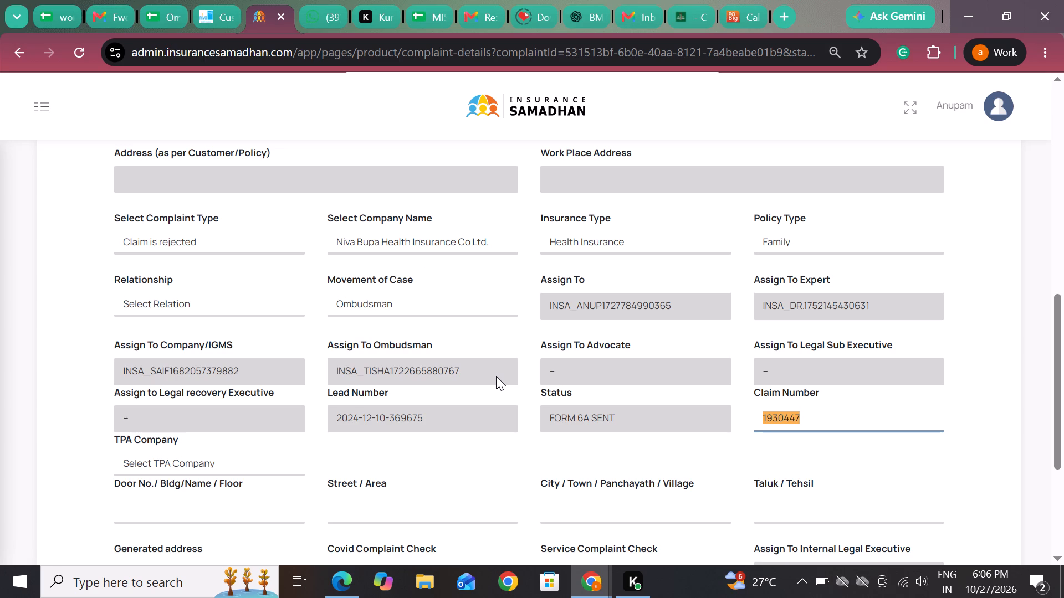
key(ctrl+c)
key(ctrl+c)
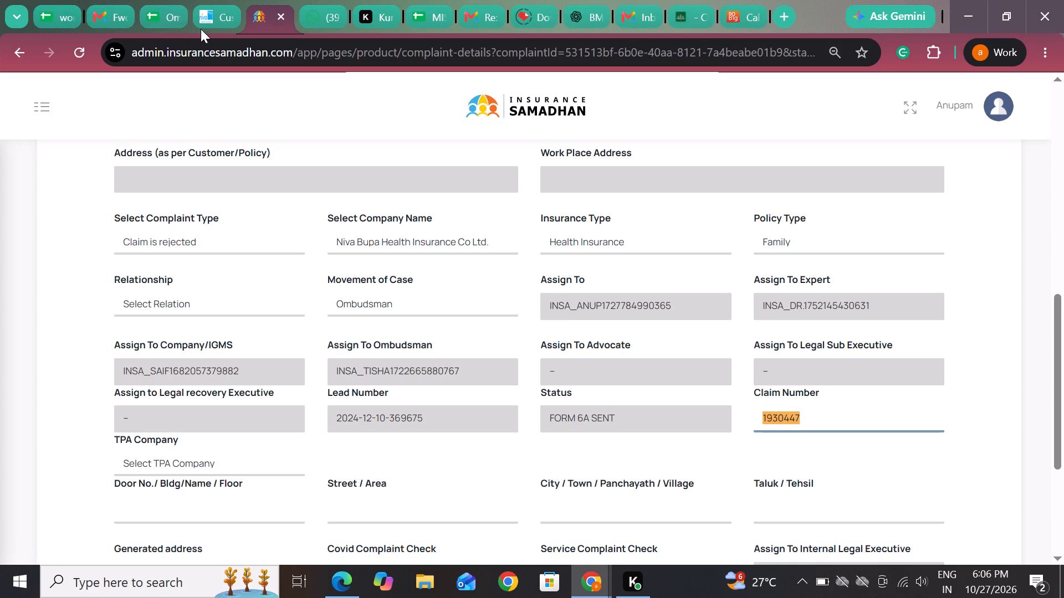
click(203, 31)
scroll(221, 316, up, 12)
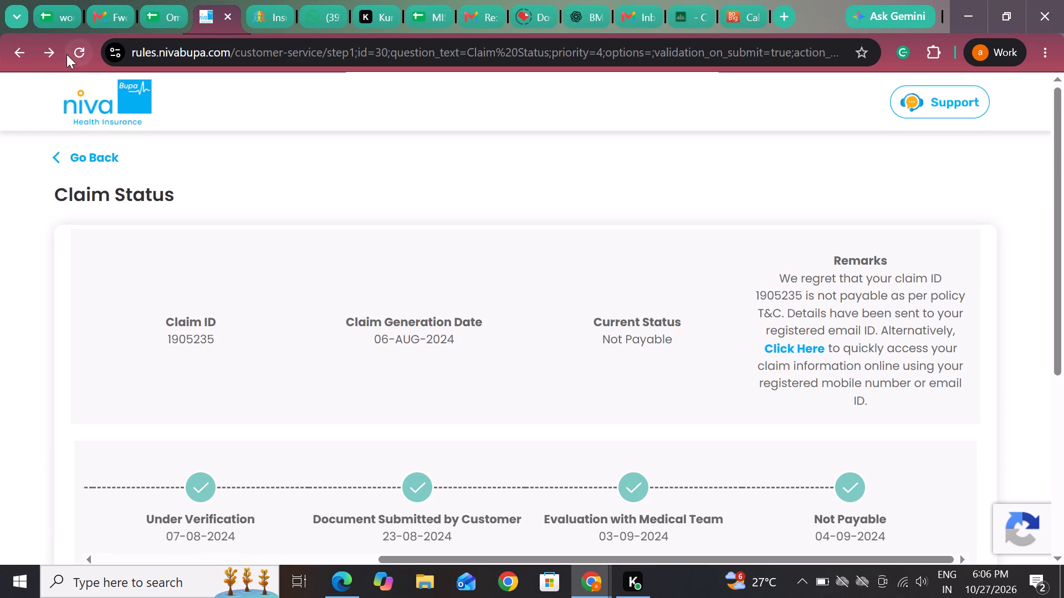
click(66, 54)
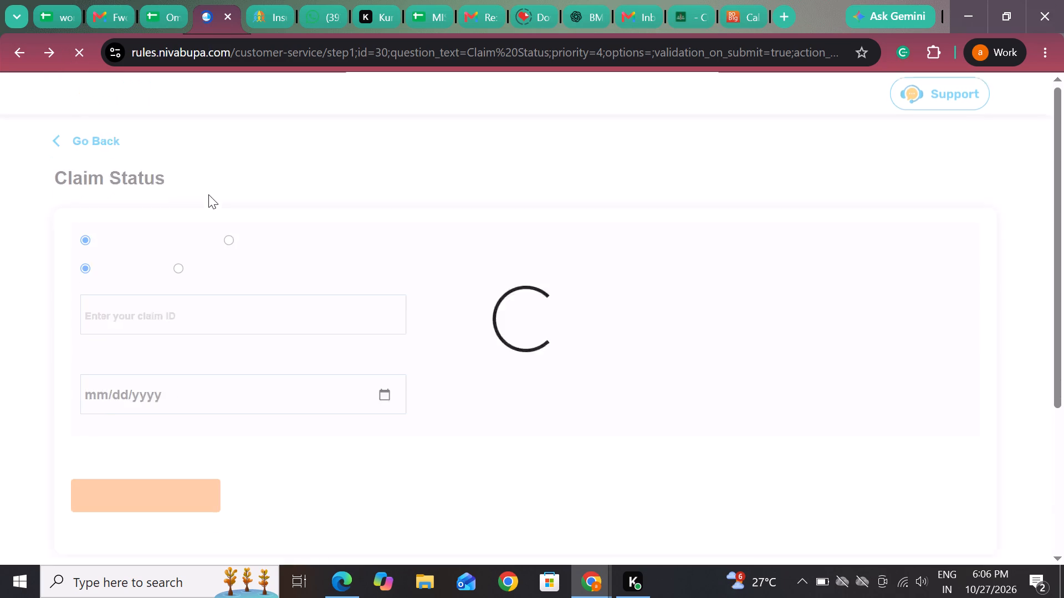
ctrl+click(189, 321)
key(ctrl+v)
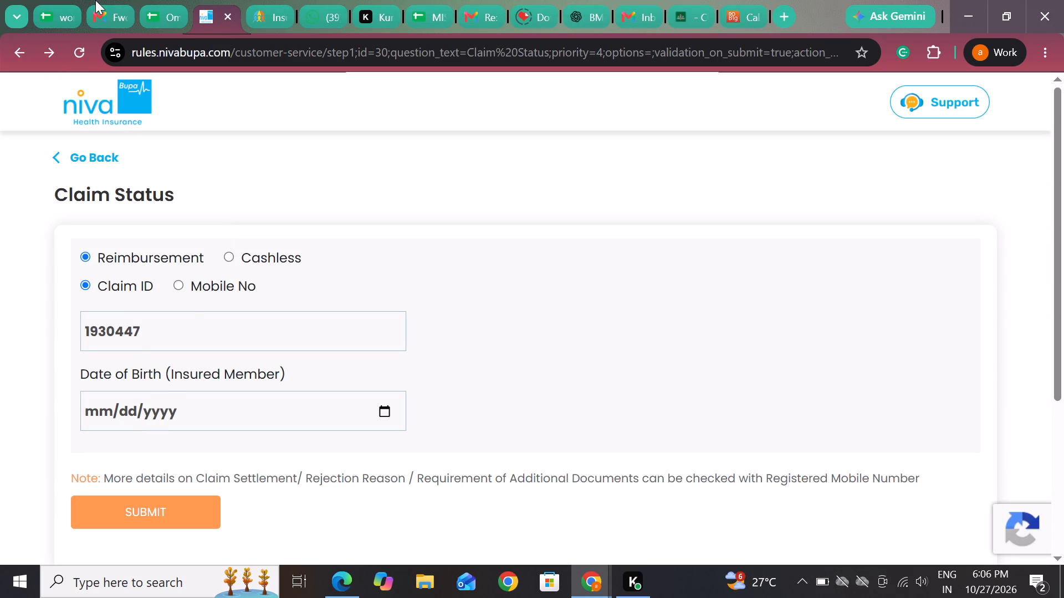
Enter the insured member's date of birth from row 2297's complaint details and submit the reimbursement claim status request.
click(259, 23)
scroll(159, 292, up, 3)
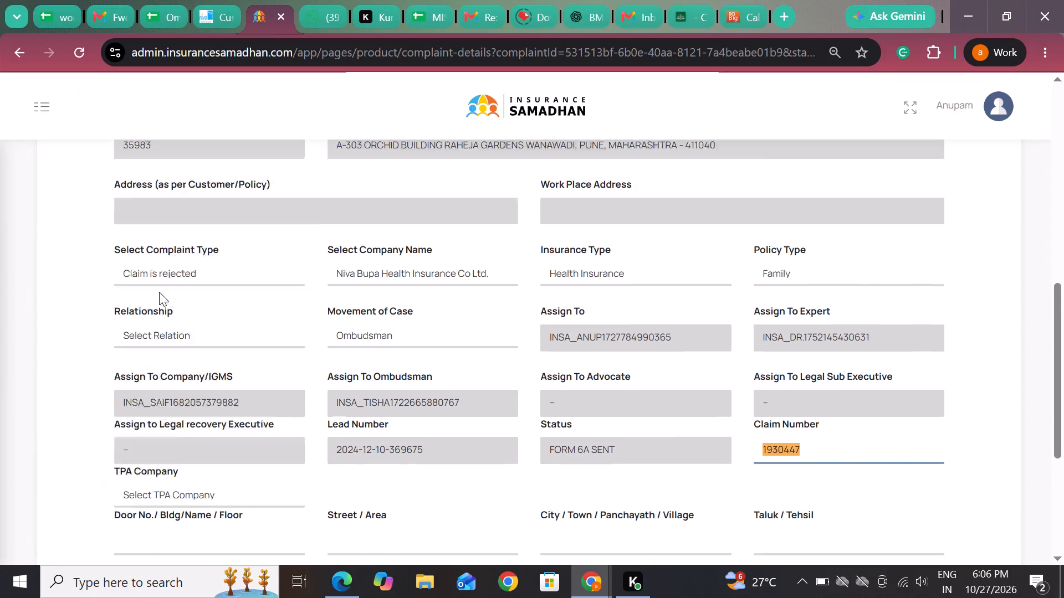
scroll(159, 292, up, 1)
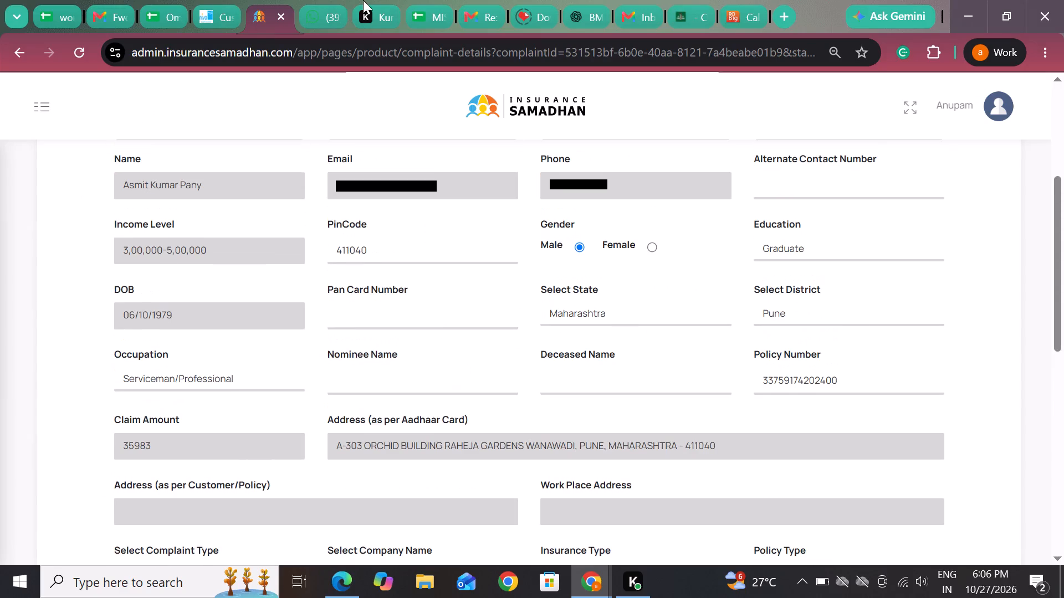
click(209, 22)
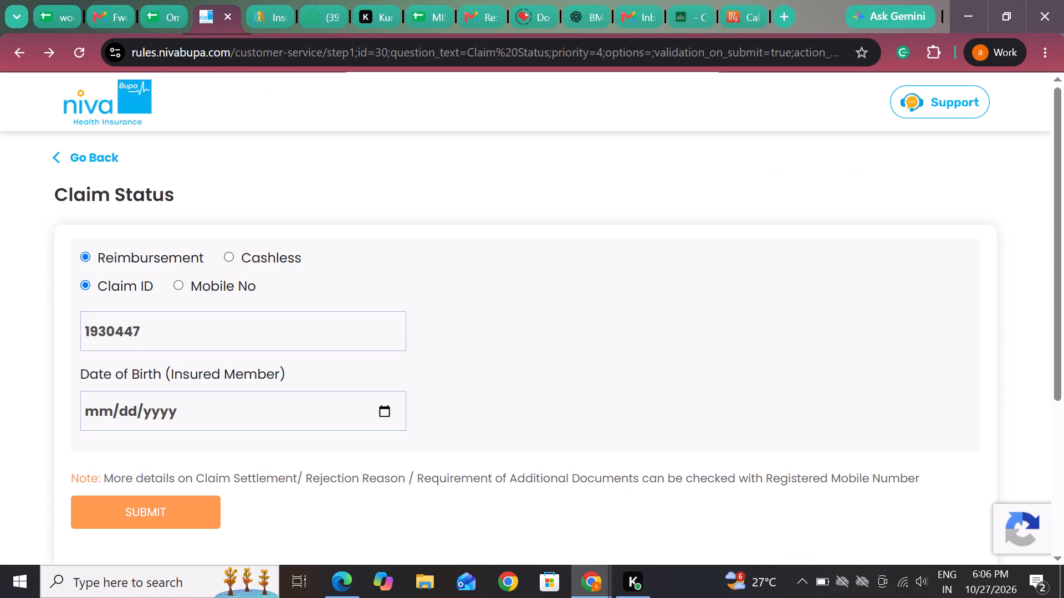
click(104, 415)
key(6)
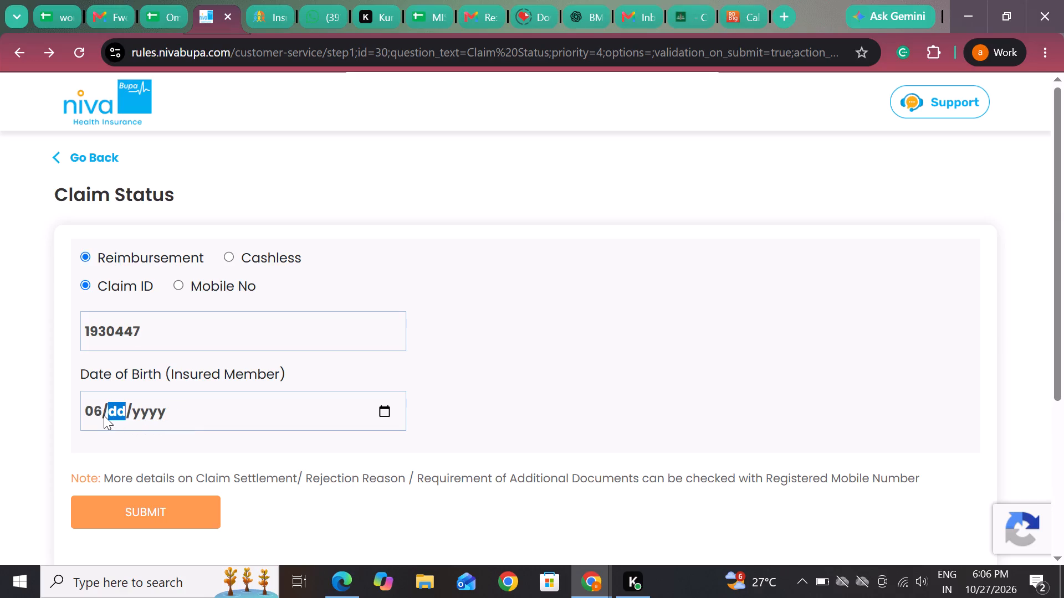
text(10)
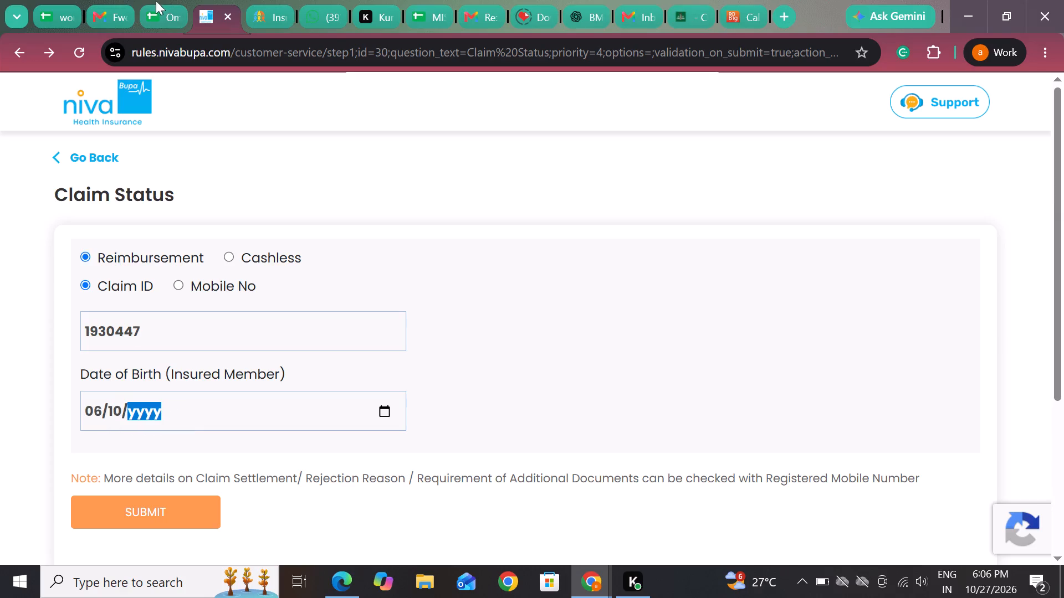
click(249, 23)
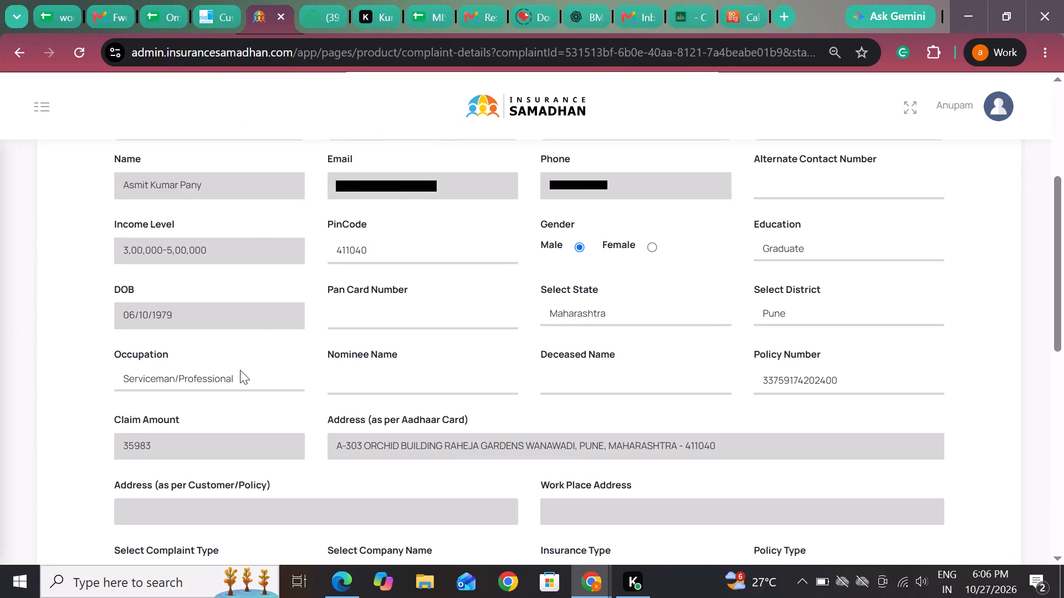
click(214, 25)
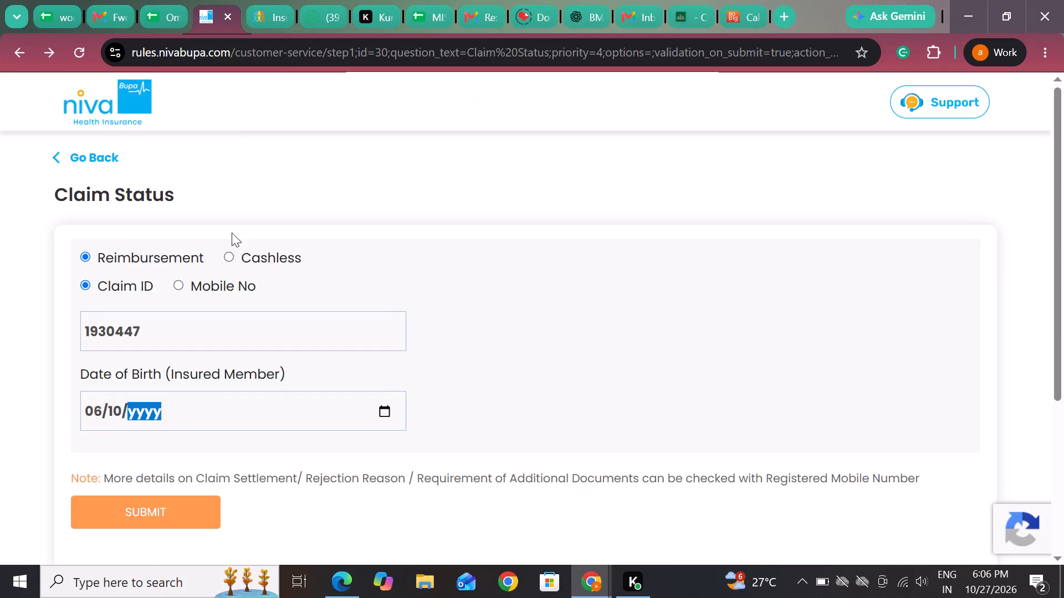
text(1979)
click(174, 516)
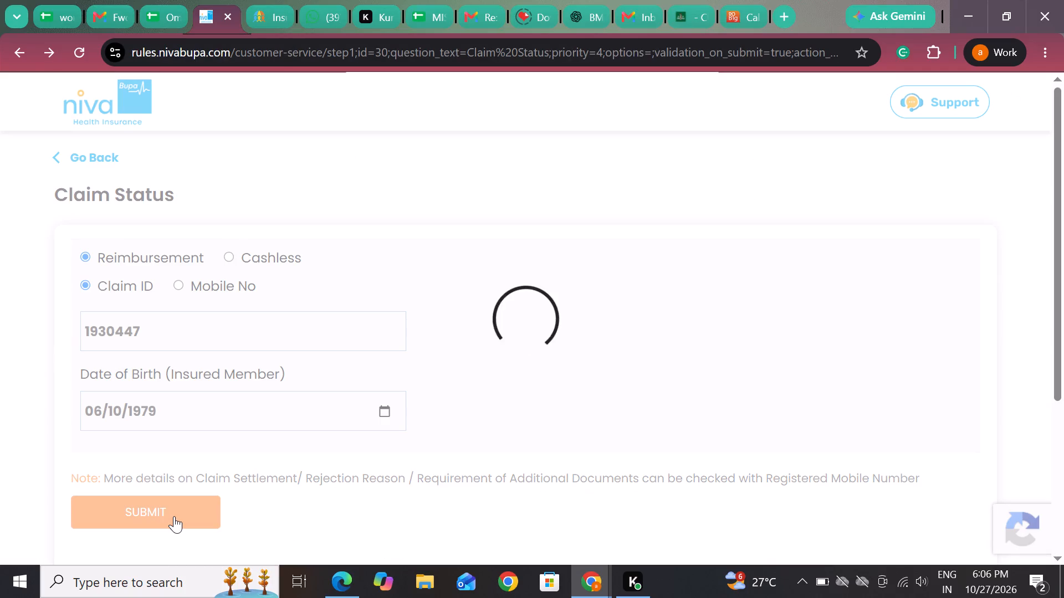